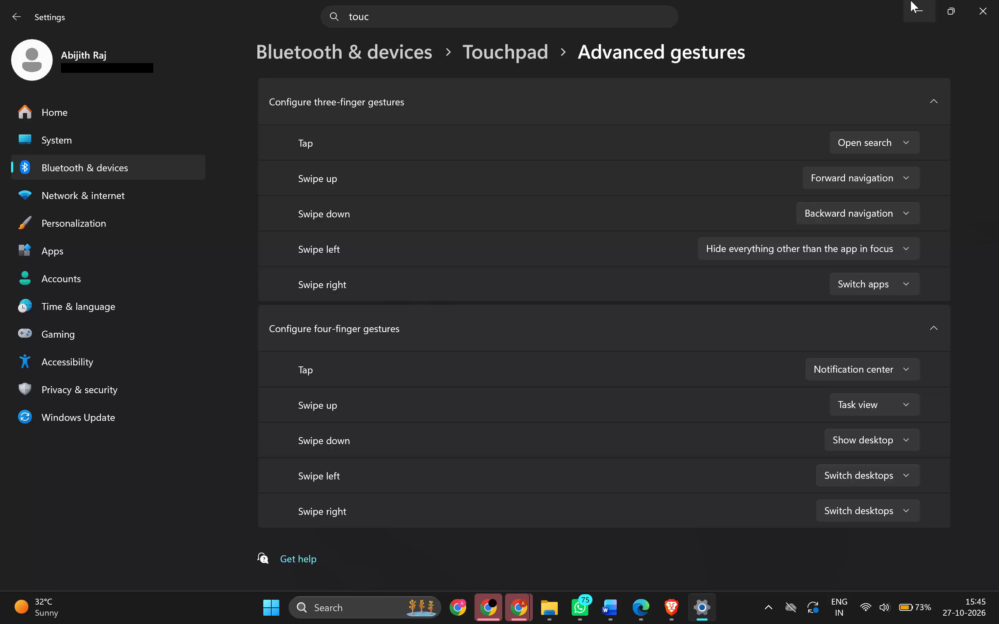
# Minimize the Settings window and switch to the Word document PhD Tools Malayalam Translation.
pyautogui.click(911, 0)
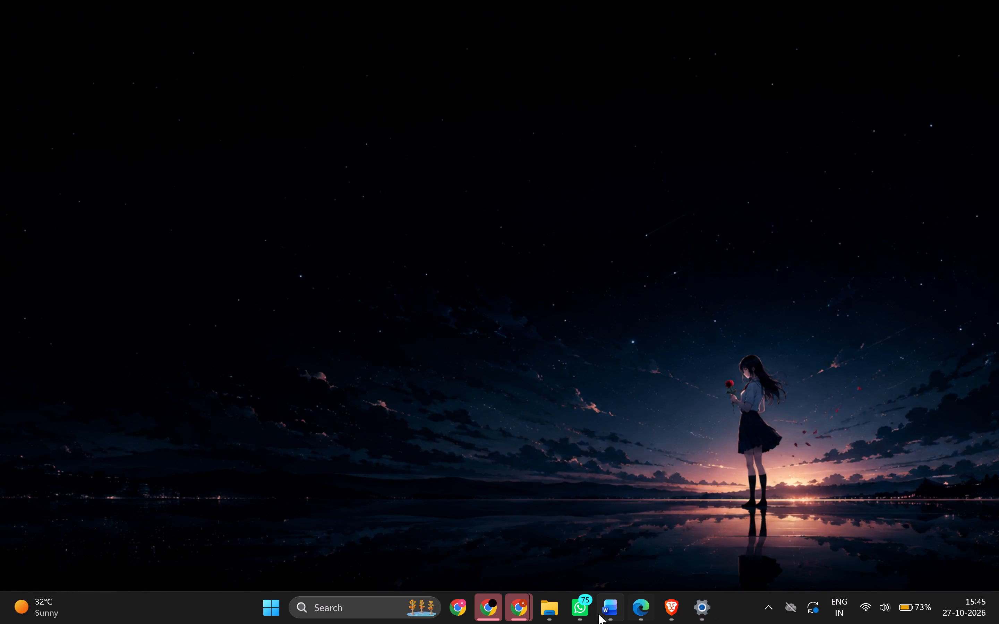
pyautogui.click(598, 614)
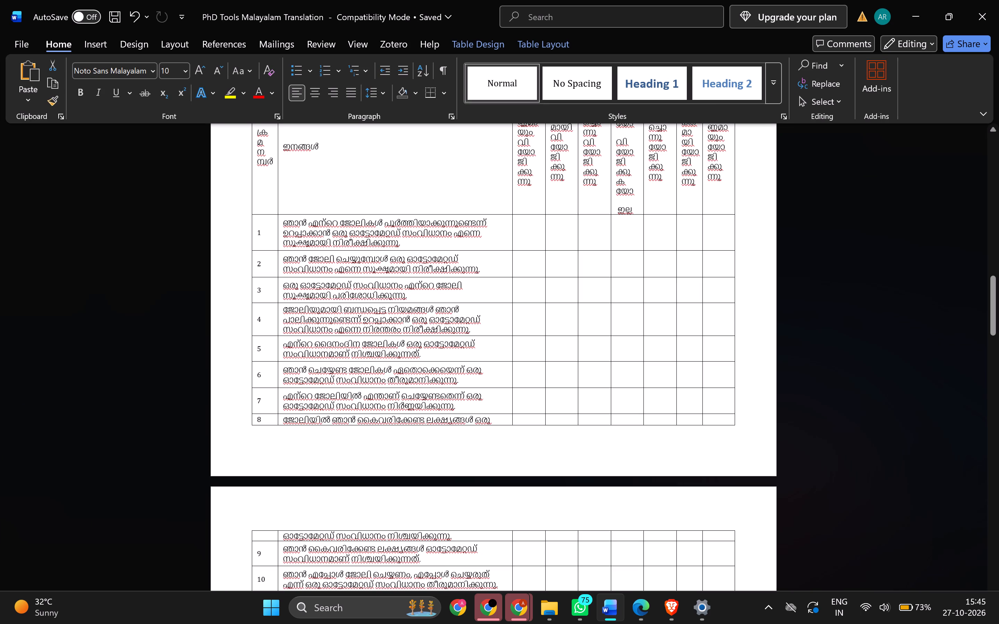
# Change the font of the entire document, including all tables, to Nirmala UI.
pyautogui.scroll(-3, 458, 339)
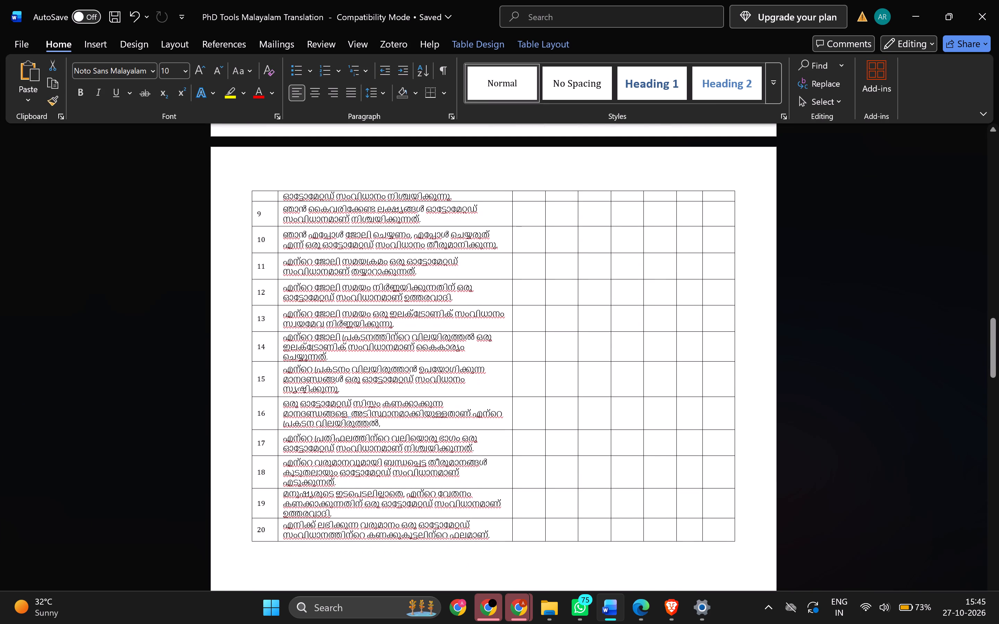
pyautogui.scroll(-1, 458, 339)
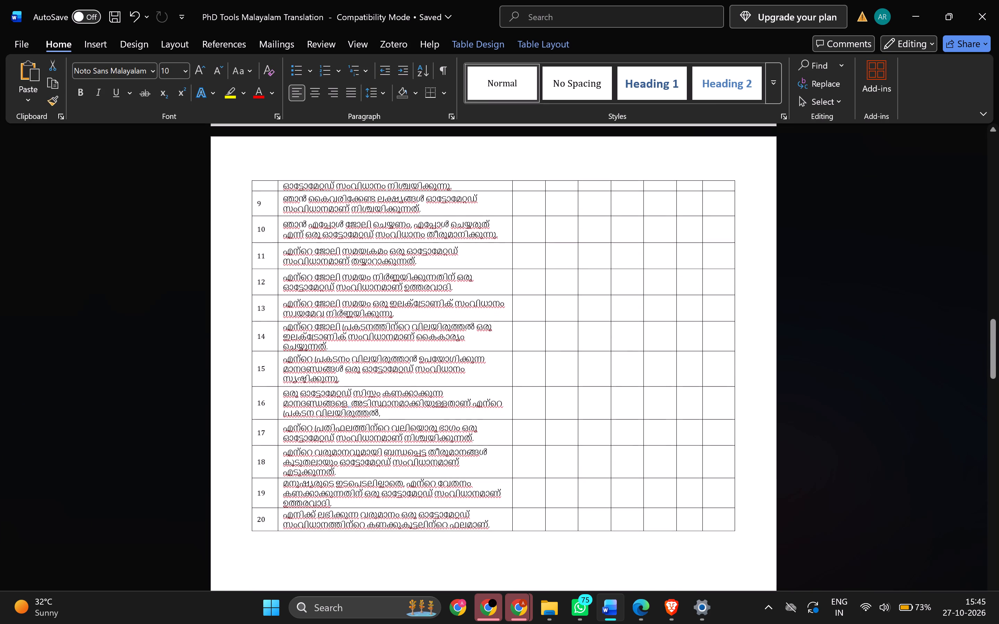
pyautogui.click(313, 404)
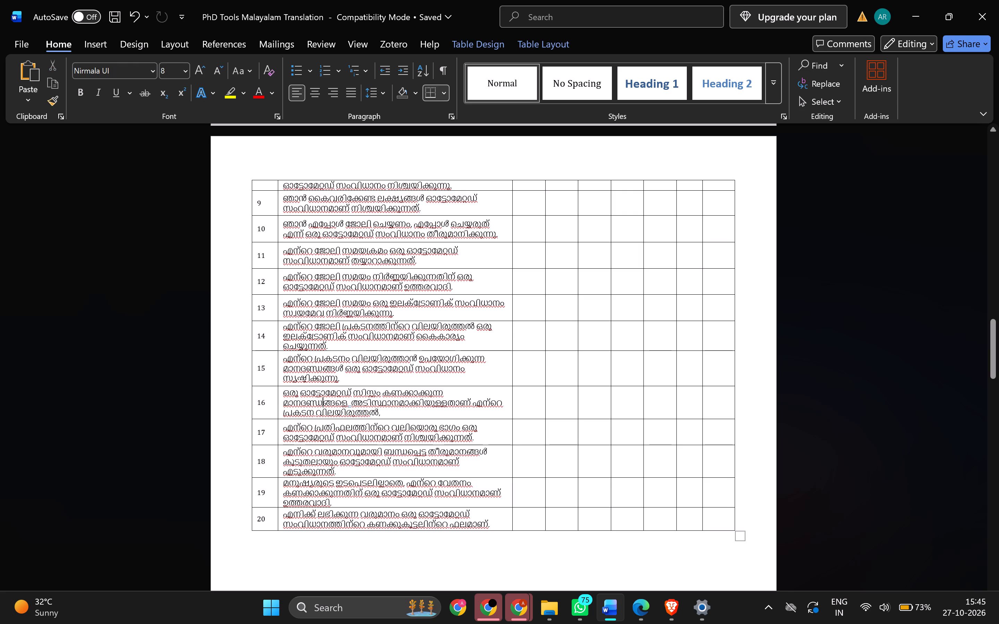
pyautogui.hotkey('ctrl', 'a')
pyautogui.click(98, 64)
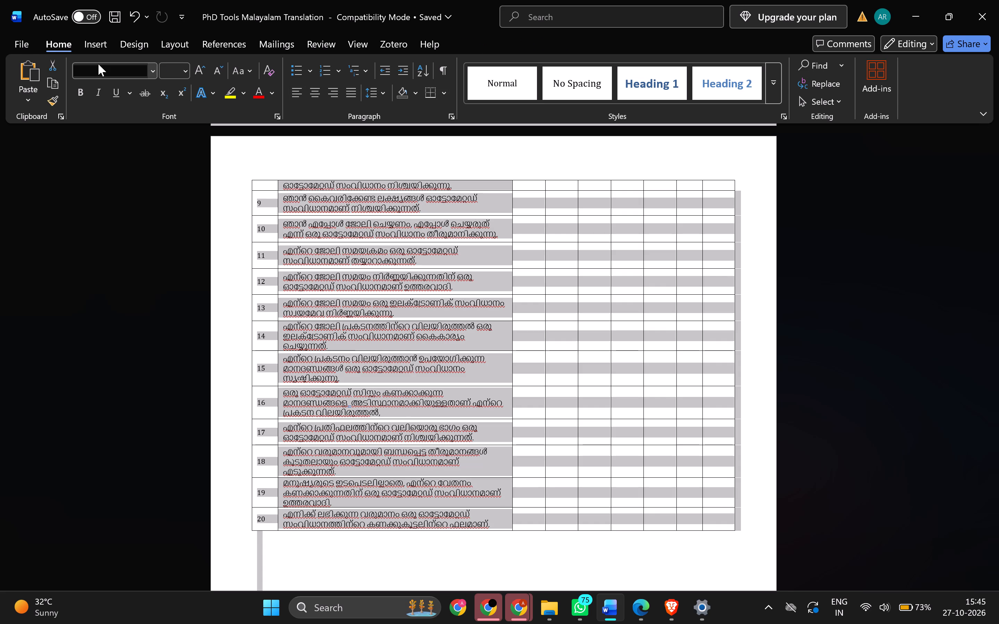
pyautogui.click(98, 66)
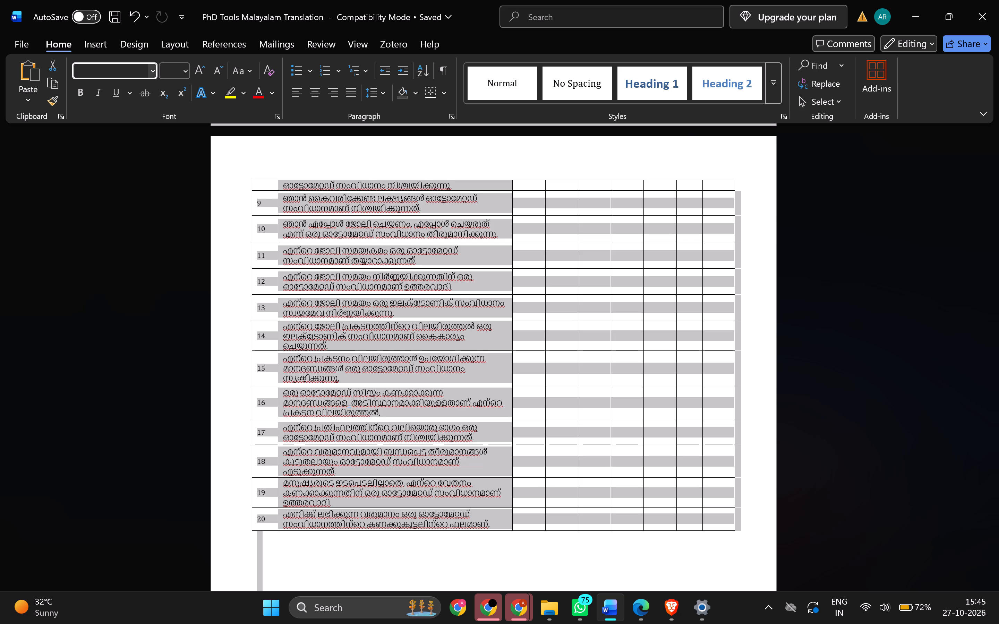
pyautogui.write('nu')
pyautogui.press('BackSpace')
pyautogui.write('ir')
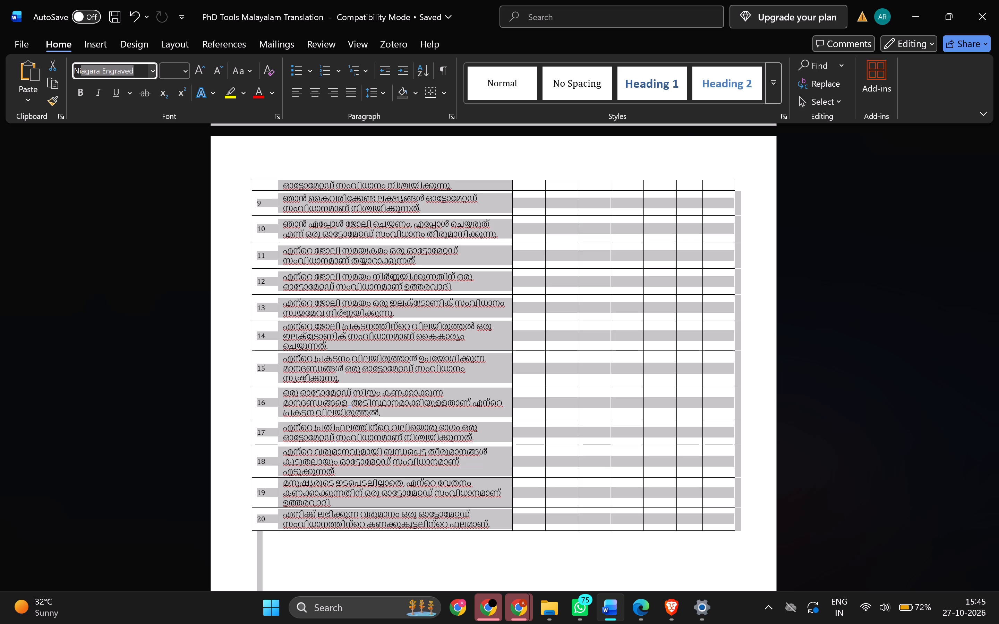
pyautogui.press('m')
pyautogui.write('a;')
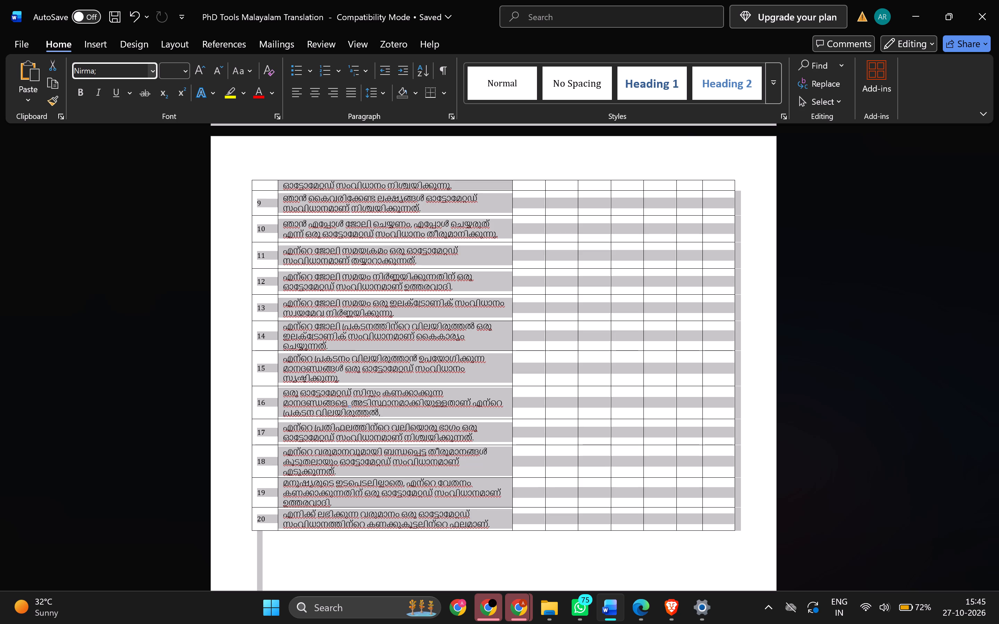
pyautogui.press('BackSpace')
pyautogui.press('l')
pyautogui.click(152, 72)
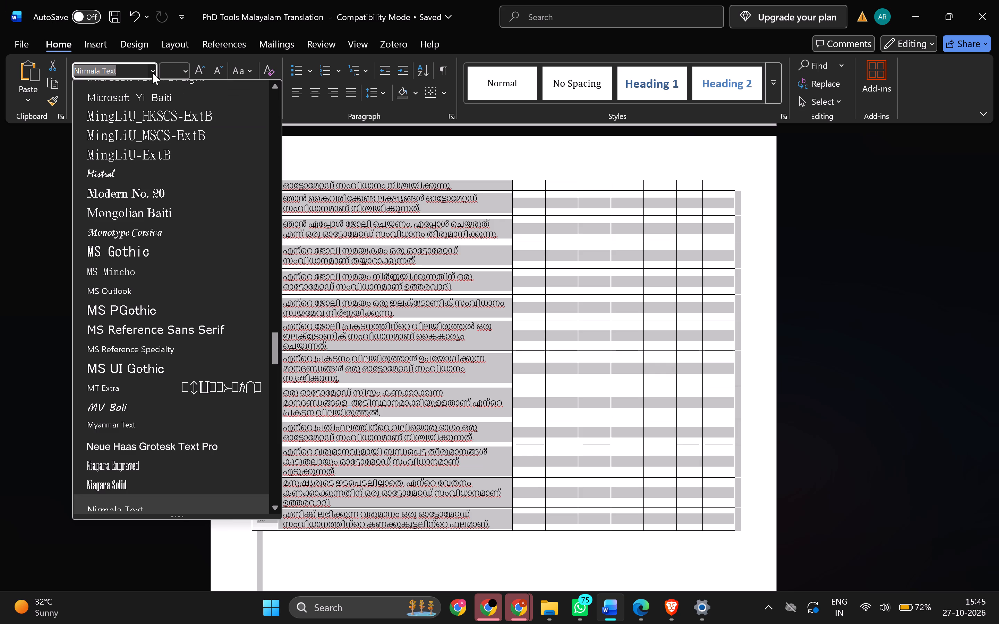
pyautogui.click(125, 69)
pyautogui.press('BackSpace')
pyautogui.press('BackSpace')
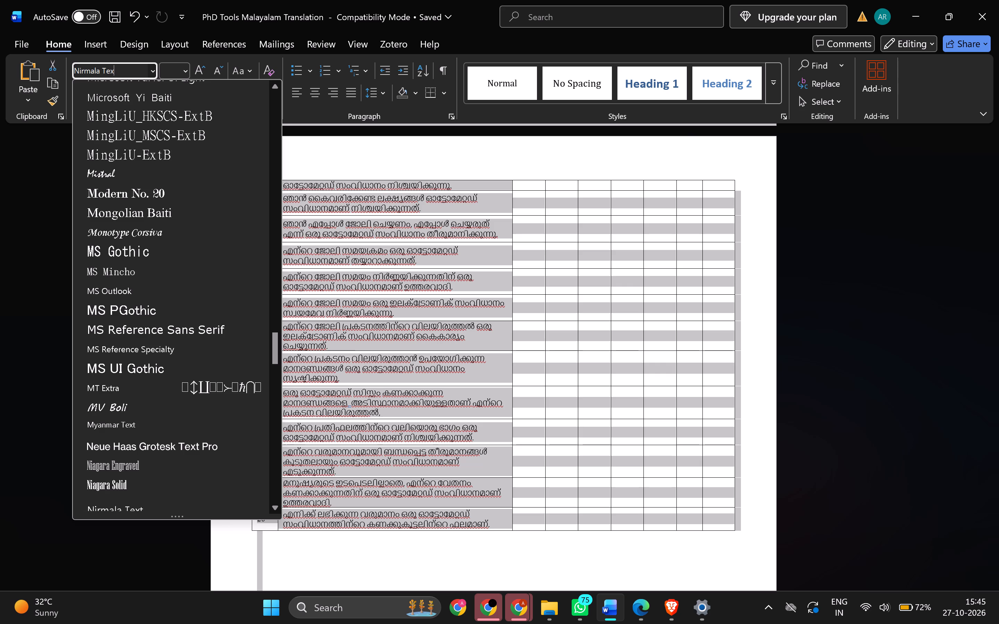
pyautogui.press('BackSpace')
pyautogui.press('BackSpace')
pyautogui.write('ui')
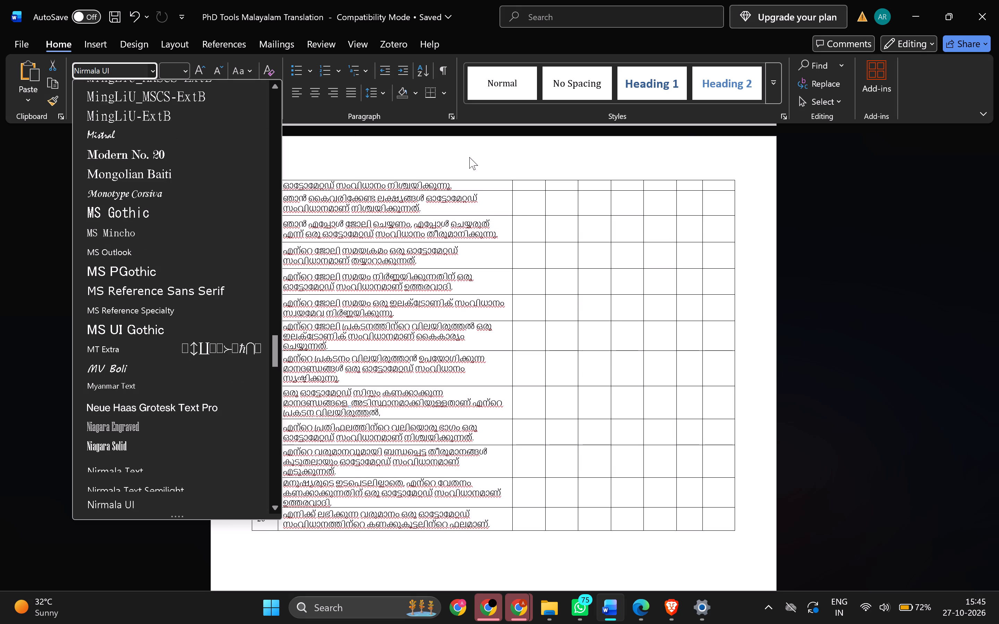
pyautogui.press('Return')
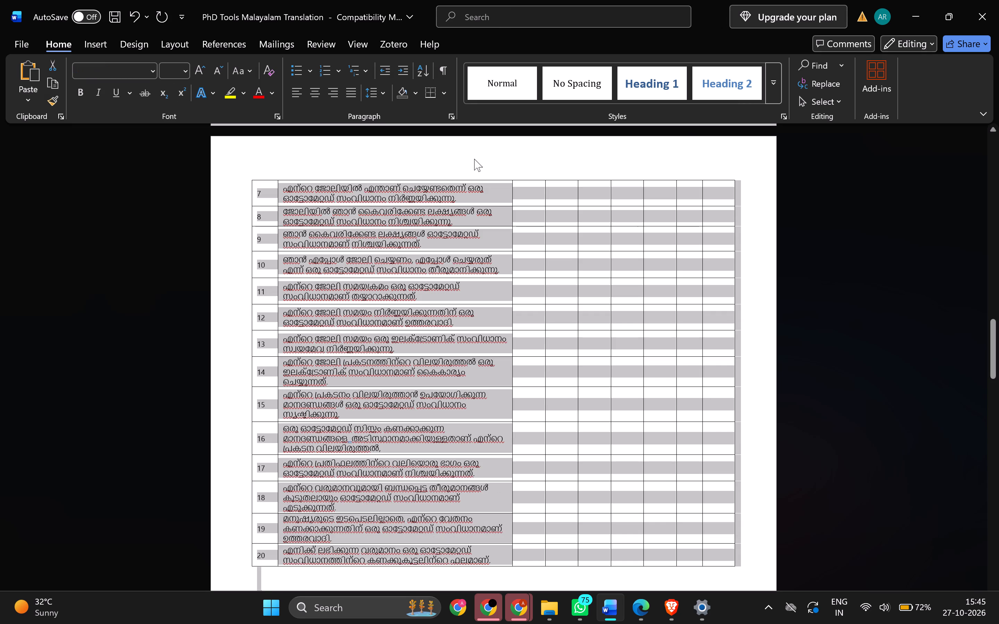
pyautogui.scroll(3, 436, 270)
pyautogui.scroll(-3, 436, 270)
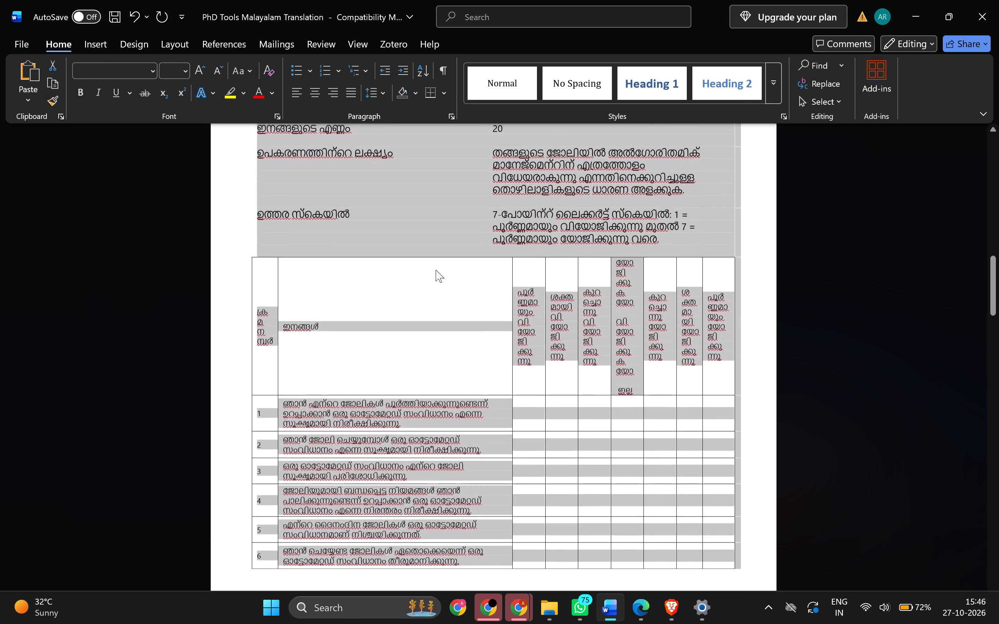
pyautogui.scroll(-20, 436, 270)
pyautogui.scroll(-7, 436, 270)
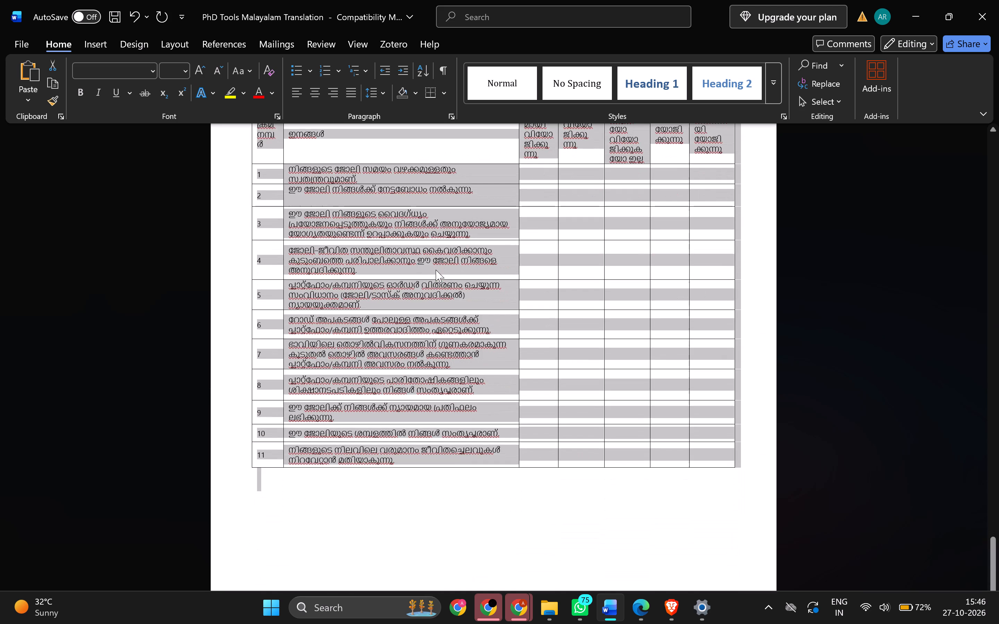
pyautogui.click(435, 524)
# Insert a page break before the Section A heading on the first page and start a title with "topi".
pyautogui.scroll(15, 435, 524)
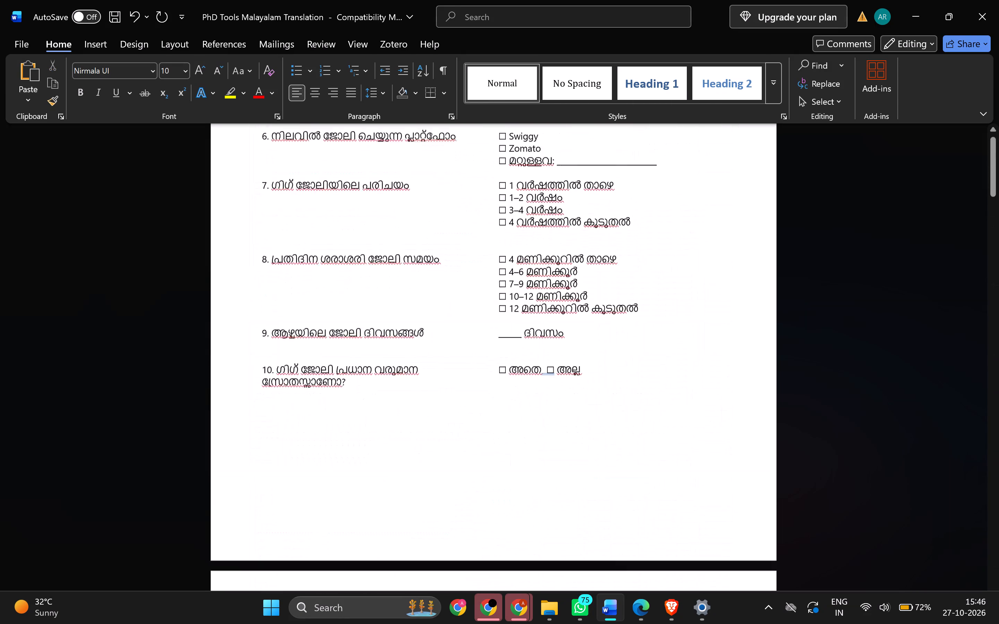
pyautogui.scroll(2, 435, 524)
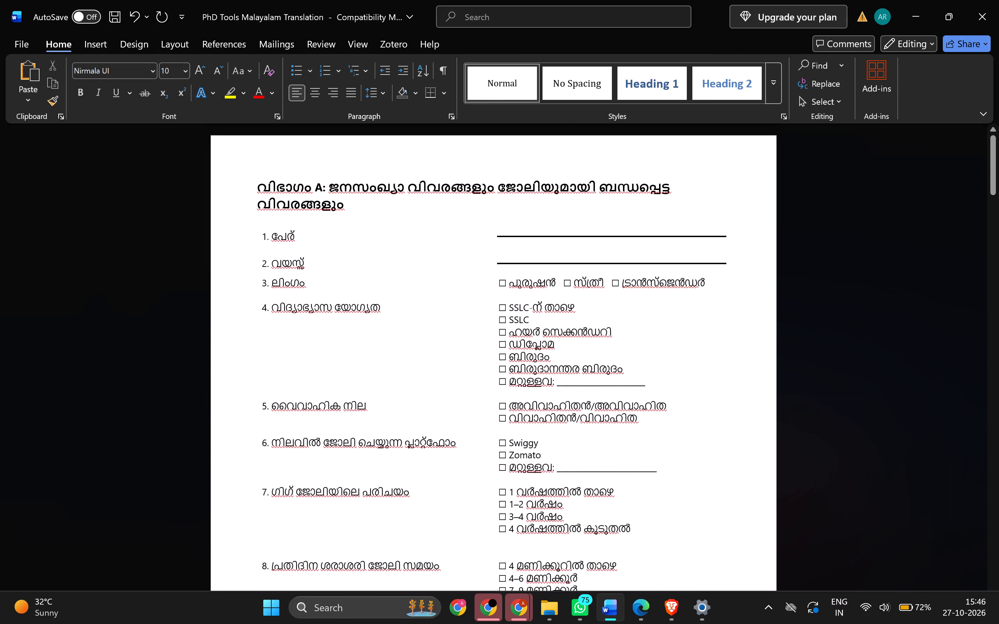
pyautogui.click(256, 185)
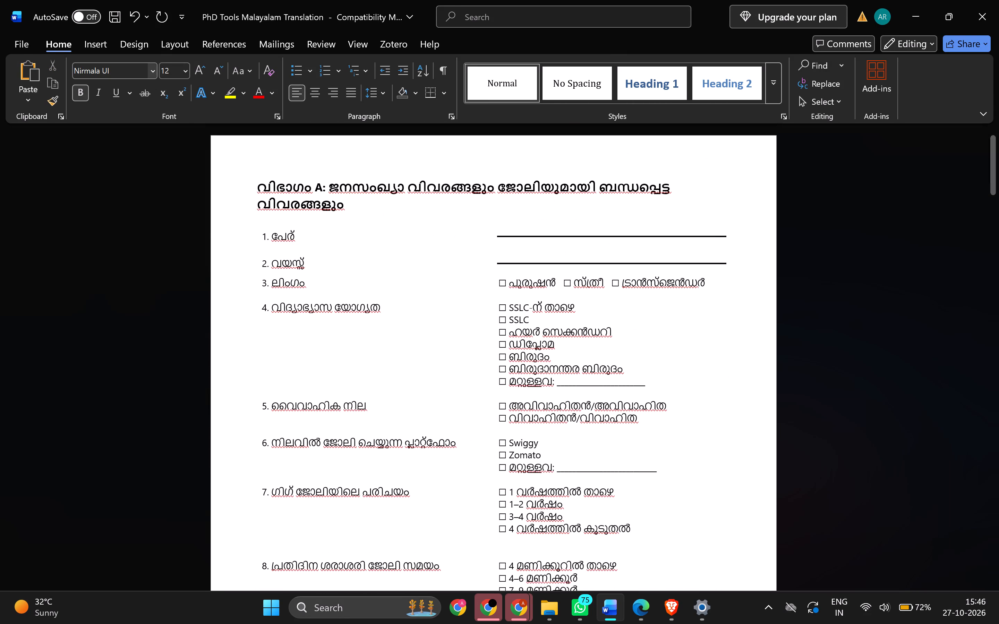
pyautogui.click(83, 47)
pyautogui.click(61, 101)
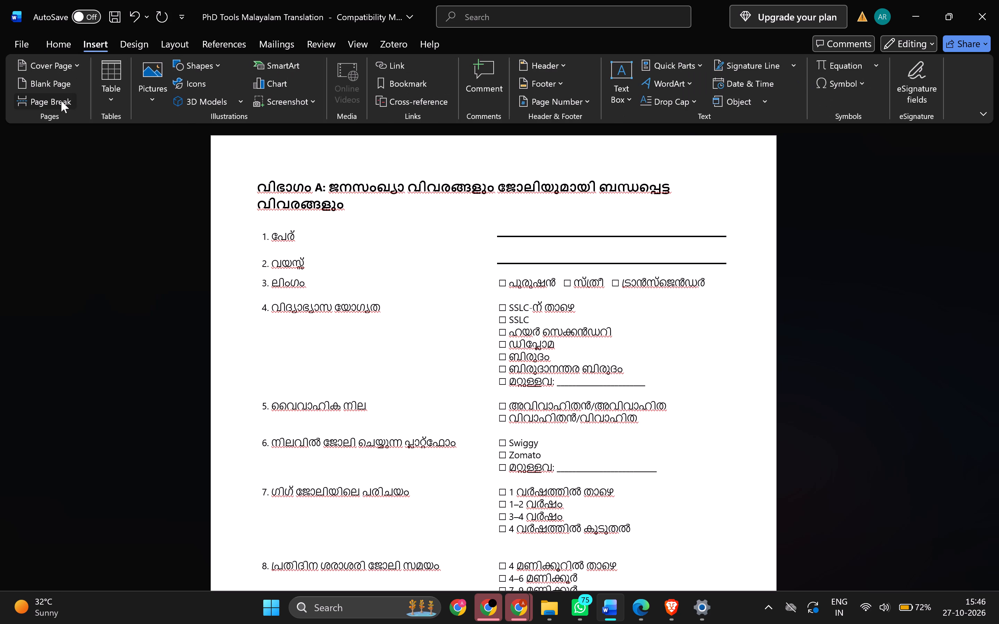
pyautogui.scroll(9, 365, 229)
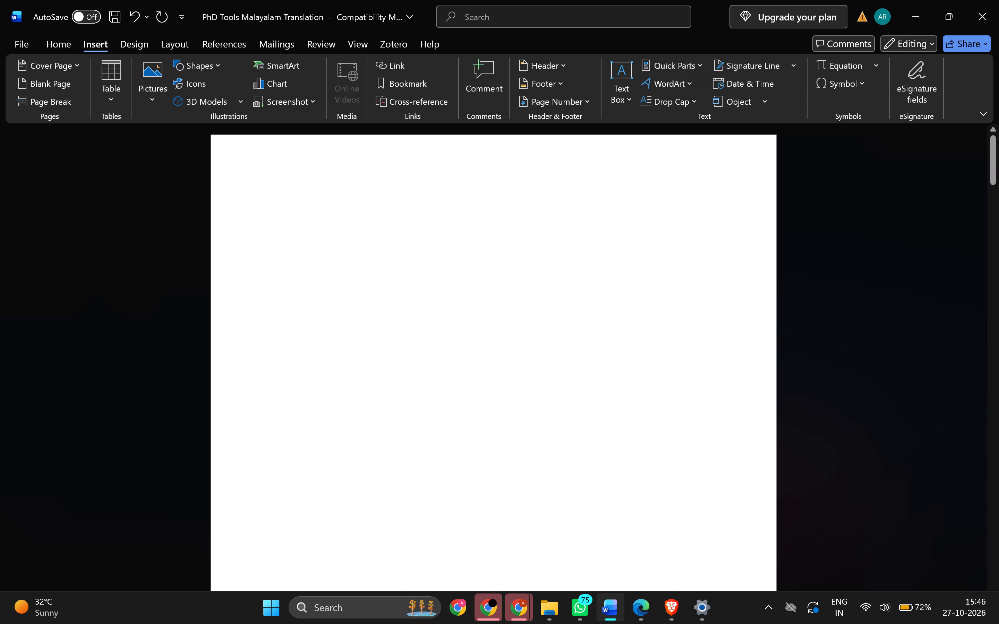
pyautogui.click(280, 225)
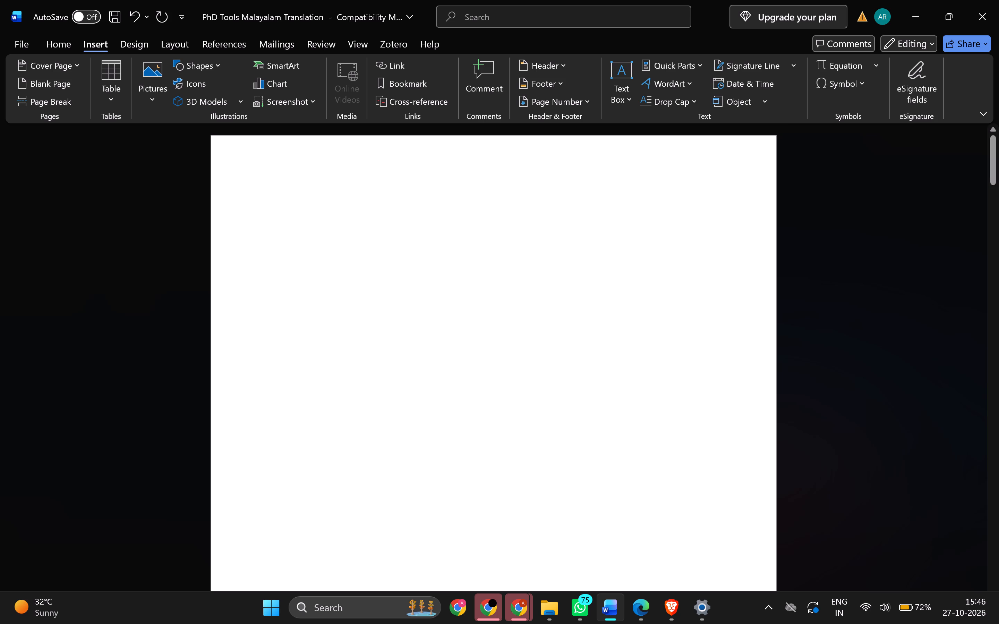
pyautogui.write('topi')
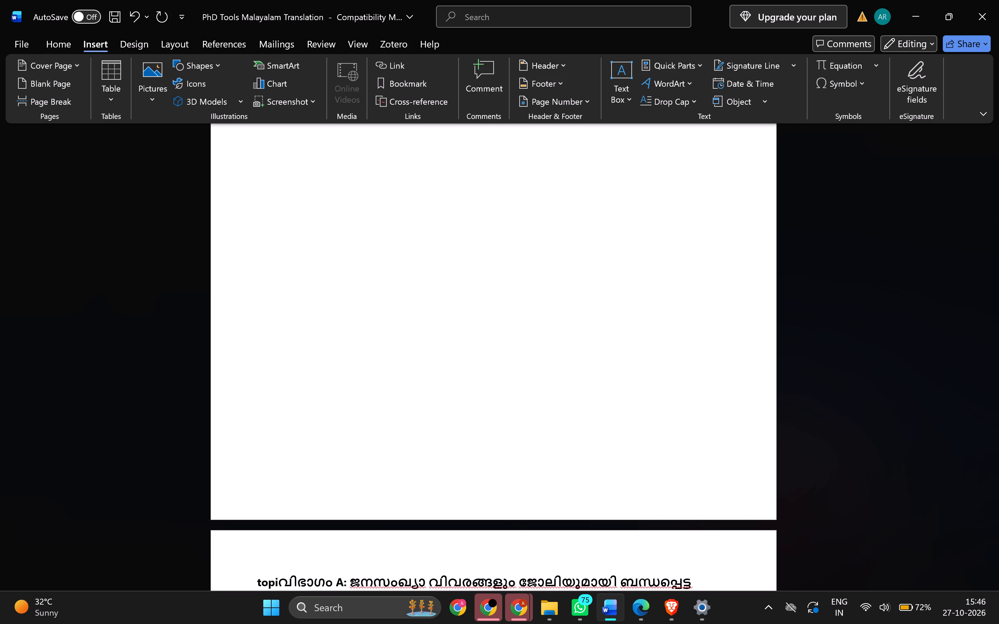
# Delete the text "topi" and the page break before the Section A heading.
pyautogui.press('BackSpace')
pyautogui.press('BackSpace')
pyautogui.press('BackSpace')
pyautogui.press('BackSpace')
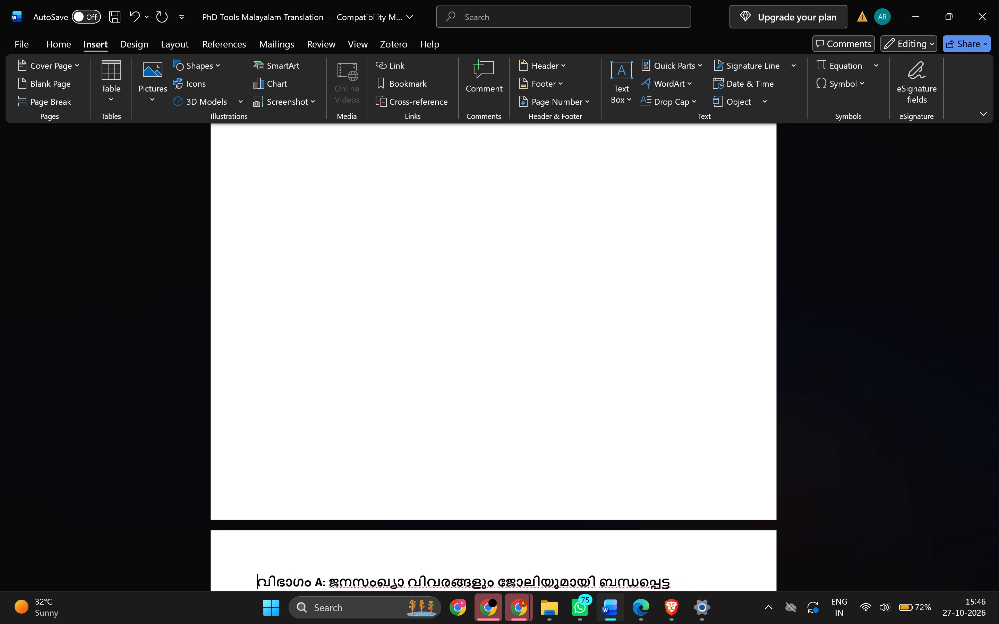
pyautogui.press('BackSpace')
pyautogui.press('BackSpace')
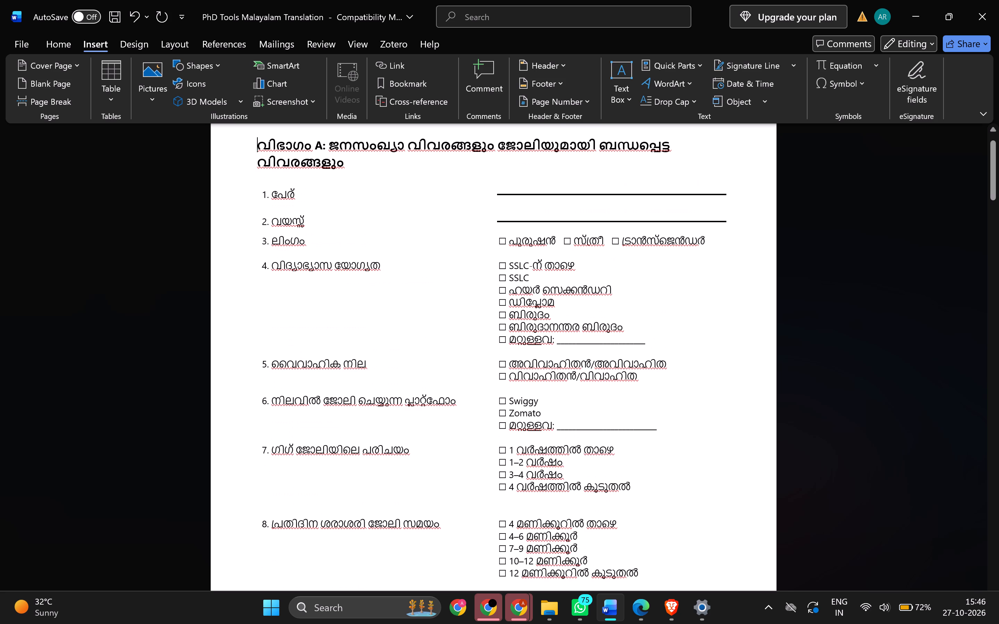
# Add the label "TOPIC : " directly before the Section A heading text.
pyautogui.write('TO')
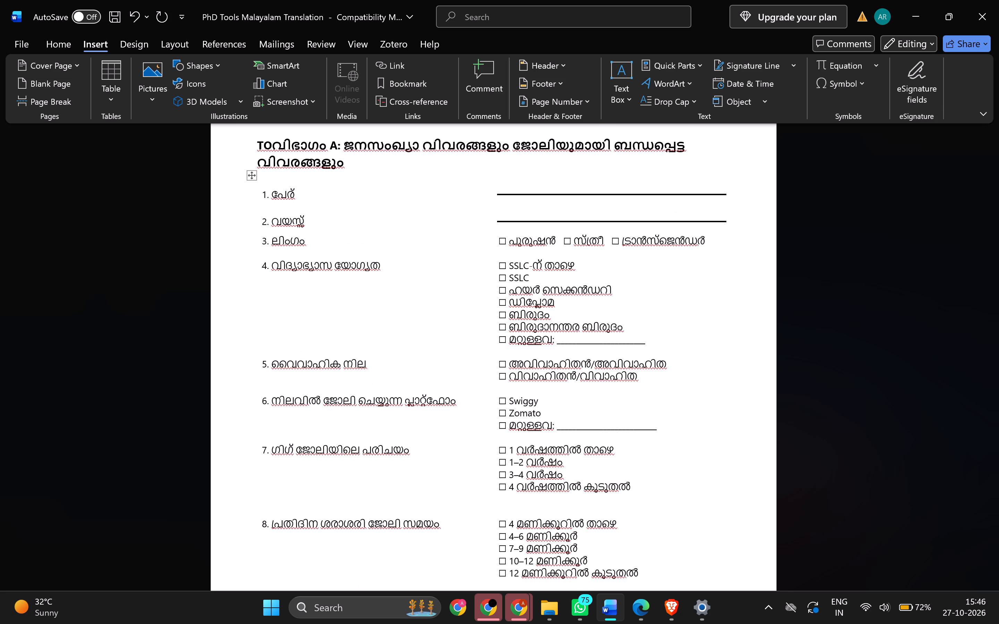
pyautogui.write('PIC')
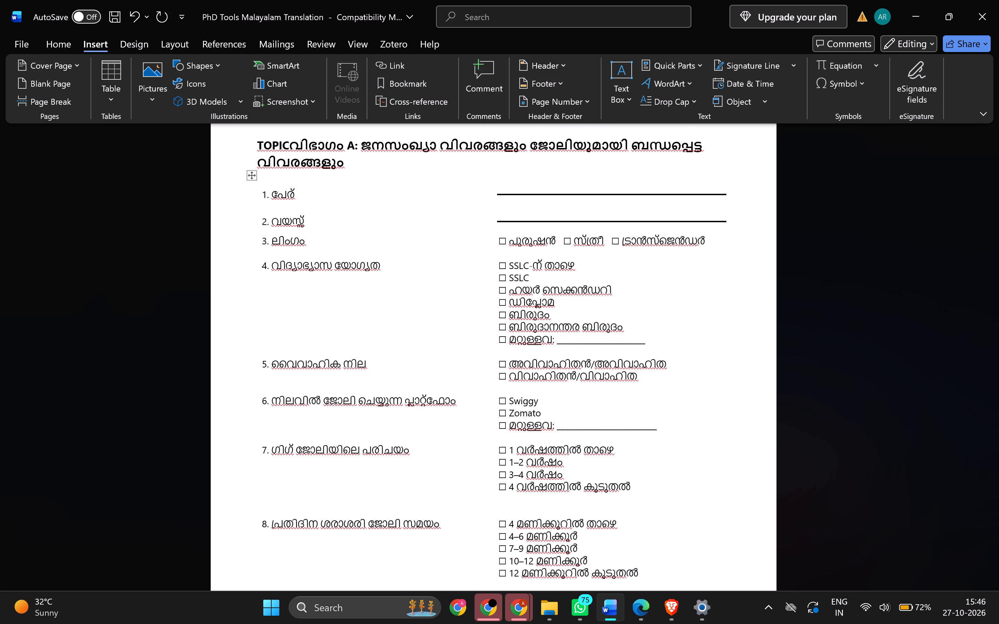
pyautogui.press('space')
pyautogui.write(':')
pyautogui.press('space')
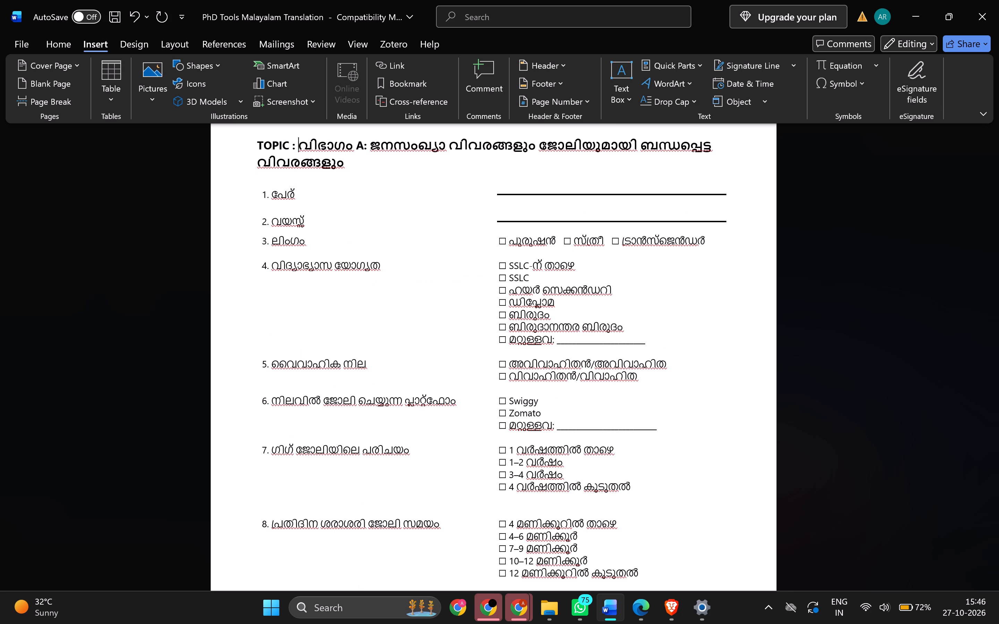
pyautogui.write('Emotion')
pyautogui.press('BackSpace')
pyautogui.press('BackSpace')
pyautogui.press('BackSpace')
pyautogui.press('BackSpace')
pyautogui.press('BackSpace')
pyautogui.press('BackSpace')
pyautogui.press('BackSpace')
# Enter "Algorithmic management and Job satisfaction" after the TOPIC label, before the Section A heading.
pyautogui.write('Algotith')
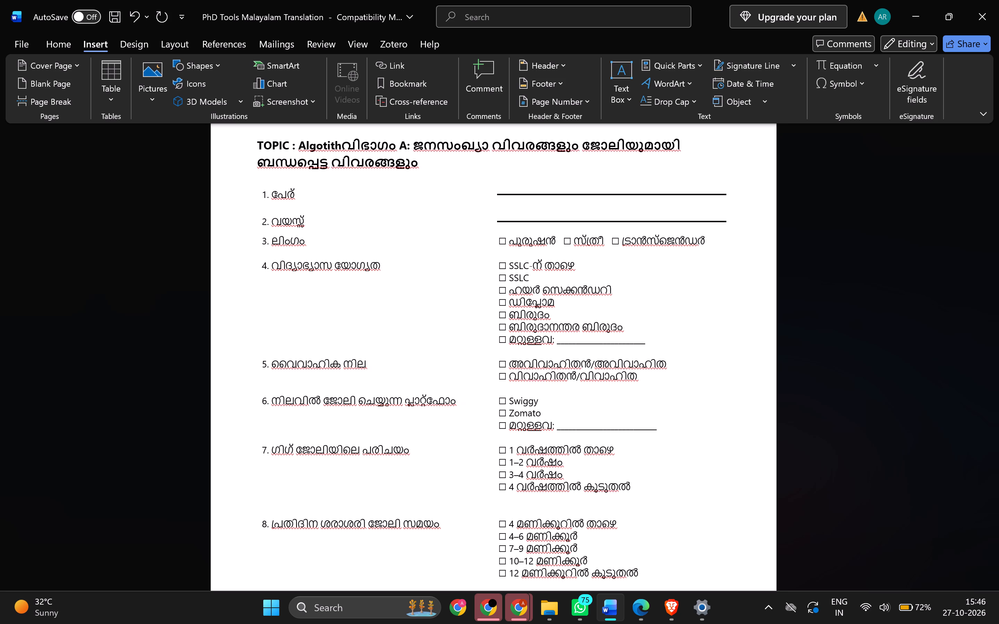
pyautogui.press('BackSpace')
pyautogui.press('BackSpace')
pyautogui.press('BackSpace')
pyautogui.press('BackSpace')
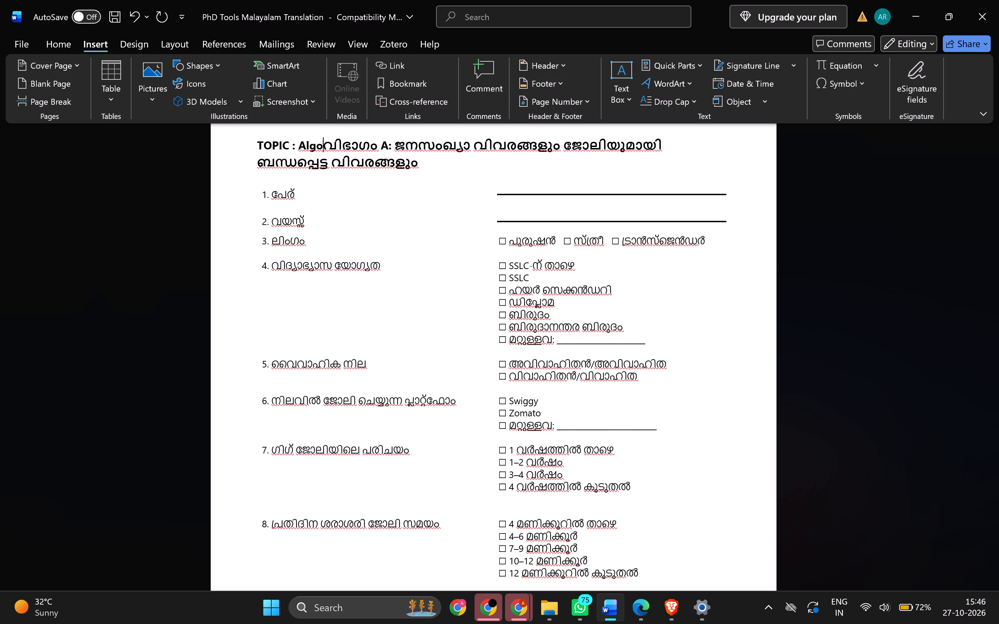
pyautogui.write('rithmic manageme')
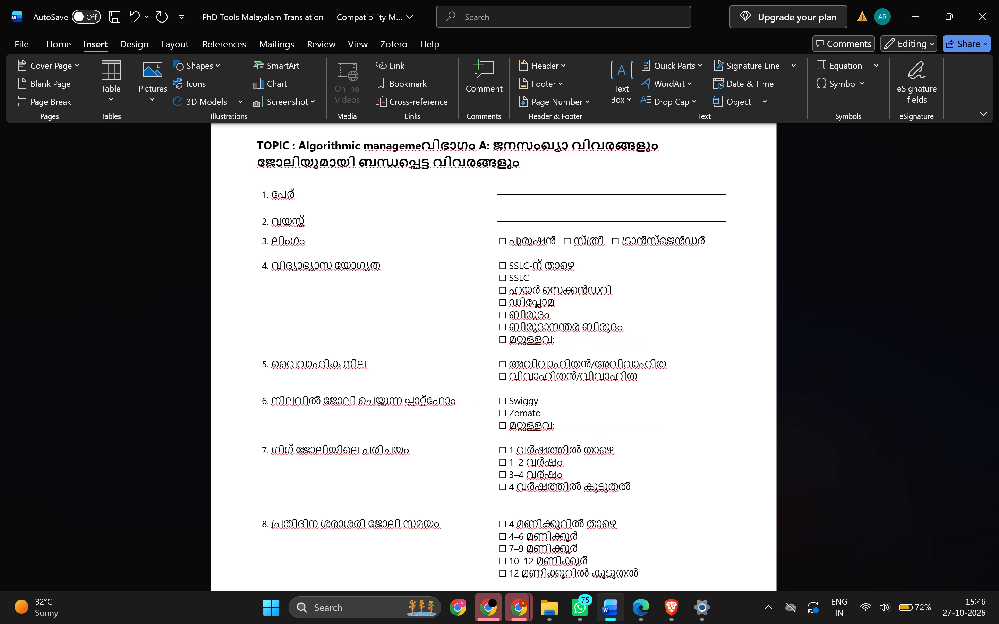
pyautogui.write('nt')
pyautogui.press('space')
pyautogui.write('and')
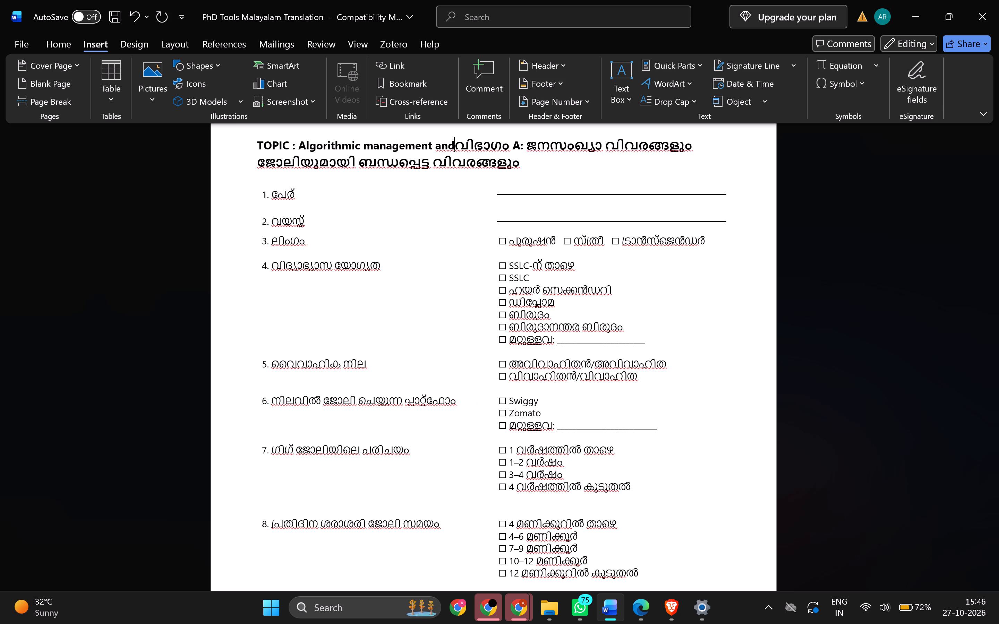
pyautogui.press('space')
pyautogui.write('job')
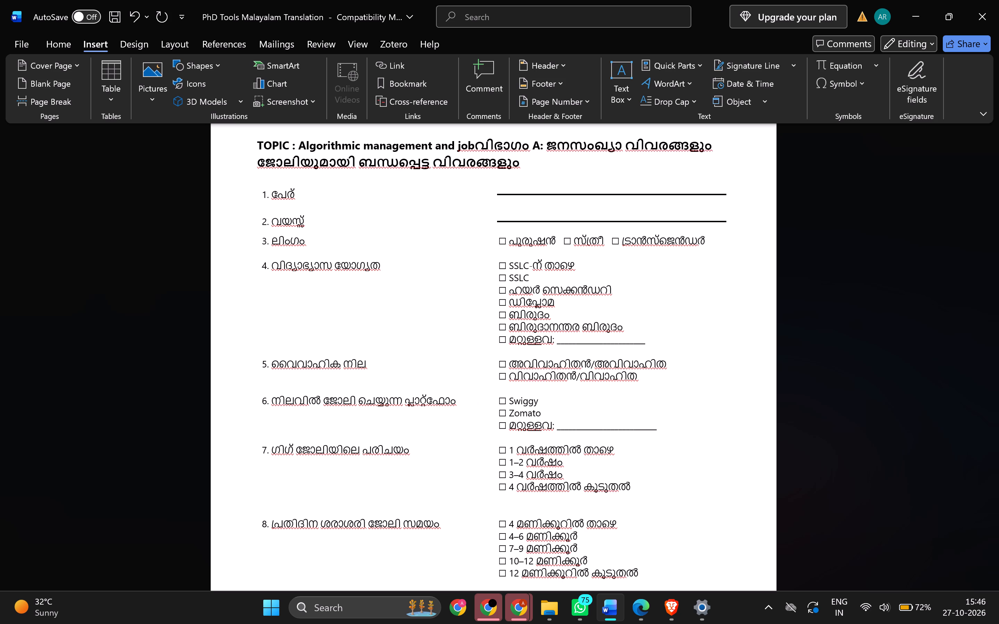
pyautogui.press('space')
pyautogui.press('BackSpace')
pyautogui.press('BackSpace')
pyautogui.press('BackSpace')
pyautogui.press('BackSpace')
pyautogui.write('Job')
pyautogui.press('space')
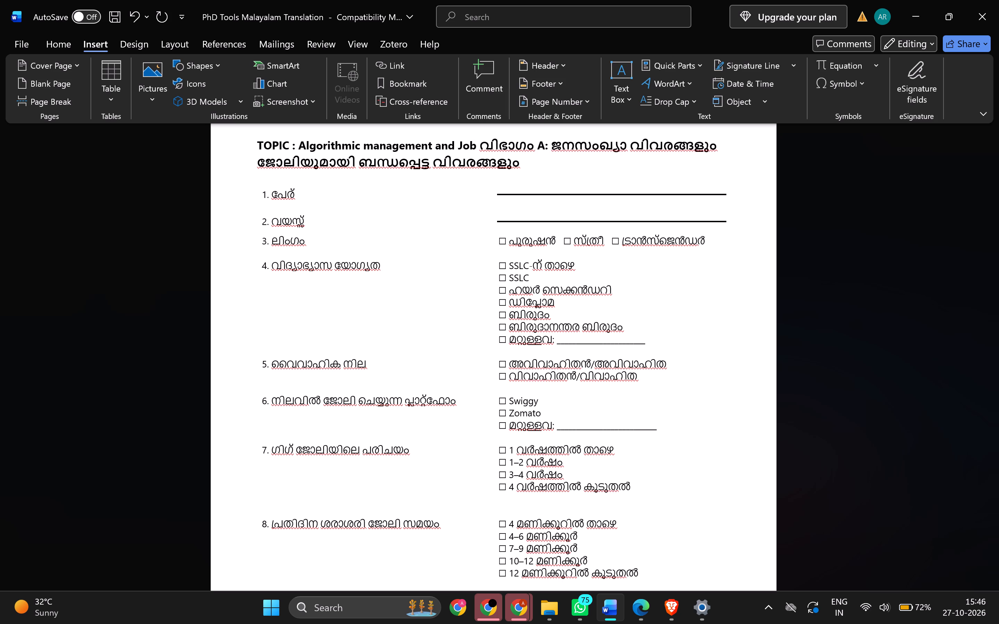
pyautogui.write('satisfactio')
pyautogui.press('space')
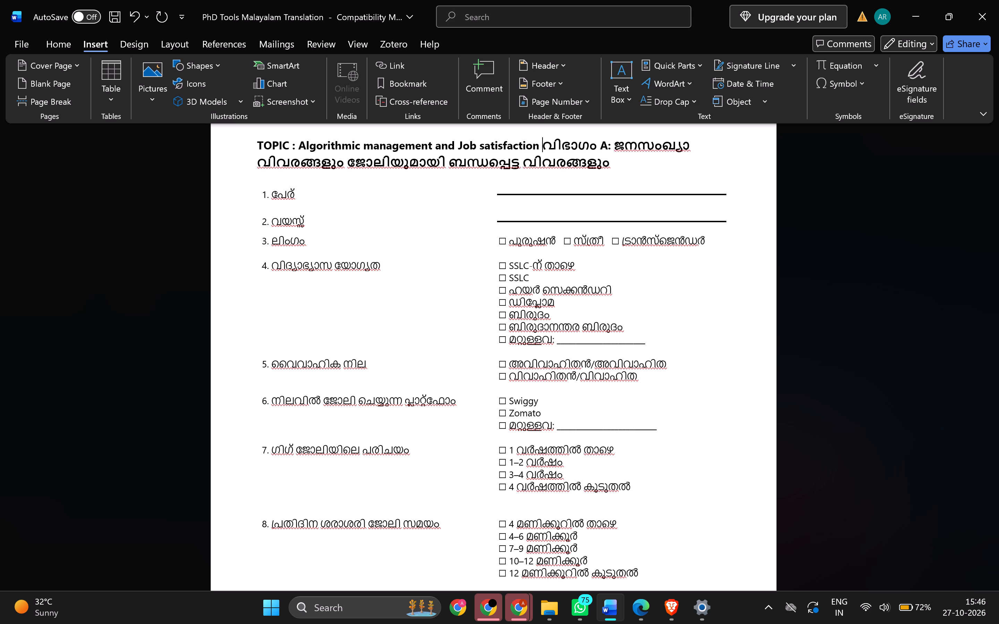
pyautogui.press('BackSpace')
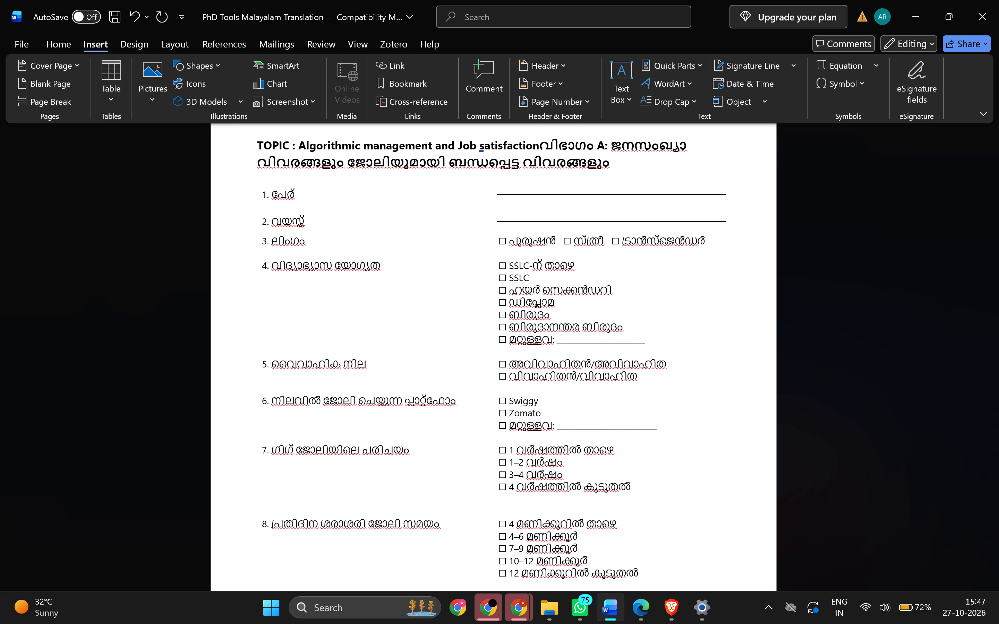
# Complete the title with "among gig workers: mediating role of emotional labour" and move the Section A heading to its own paragraph.
pyautogui.press('space')
pyautogui.write('among')
pyautogui.press('space')
pyautogui.write('gig workers')
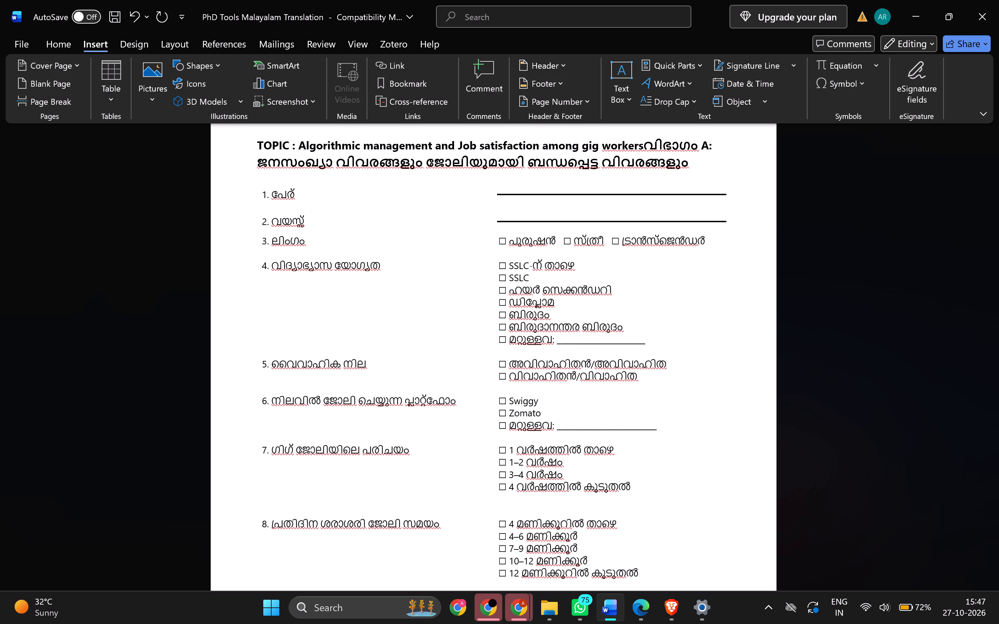
pyautogui.hotkey('shift', ':')
pyautogui.press('space')
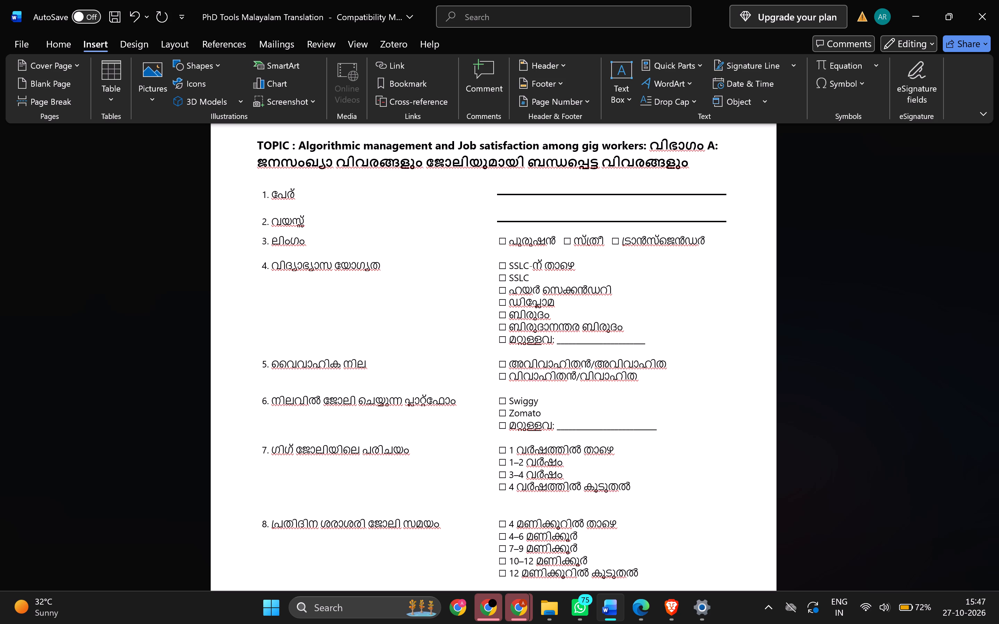
pyautogui.write('mediatinf')
pyautogui.press('BackSpace')
pyautogui.write('g')
pyautogui.press('space')
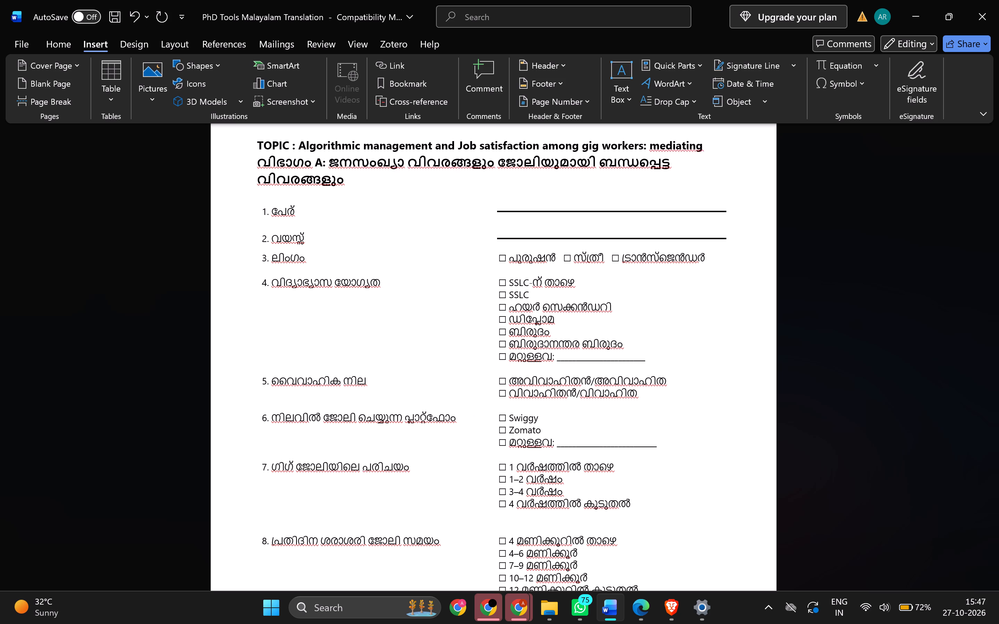
pyautogui.write('role of emotional labour')
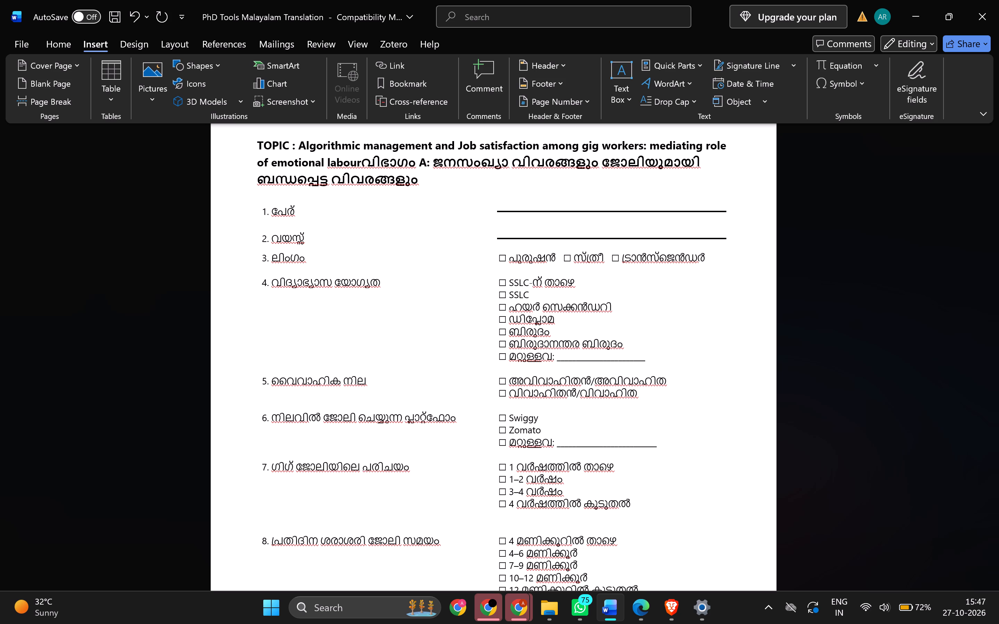
pyautogui.press('Return')
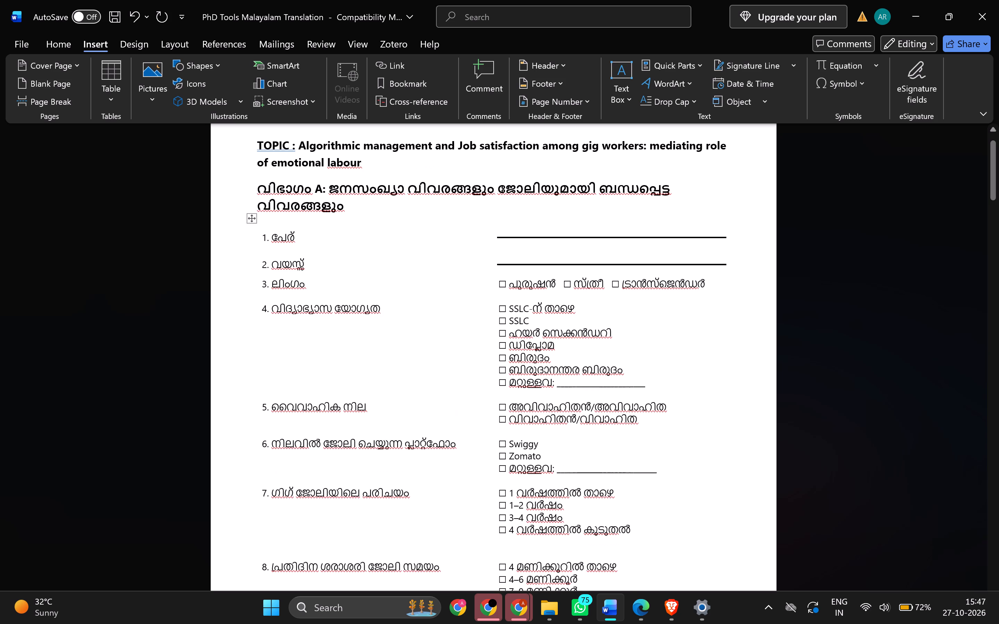
# Apply the suggested grammar correction "TOPIC:" to the flagged label.
pyautogui.rightClick(287, 149)
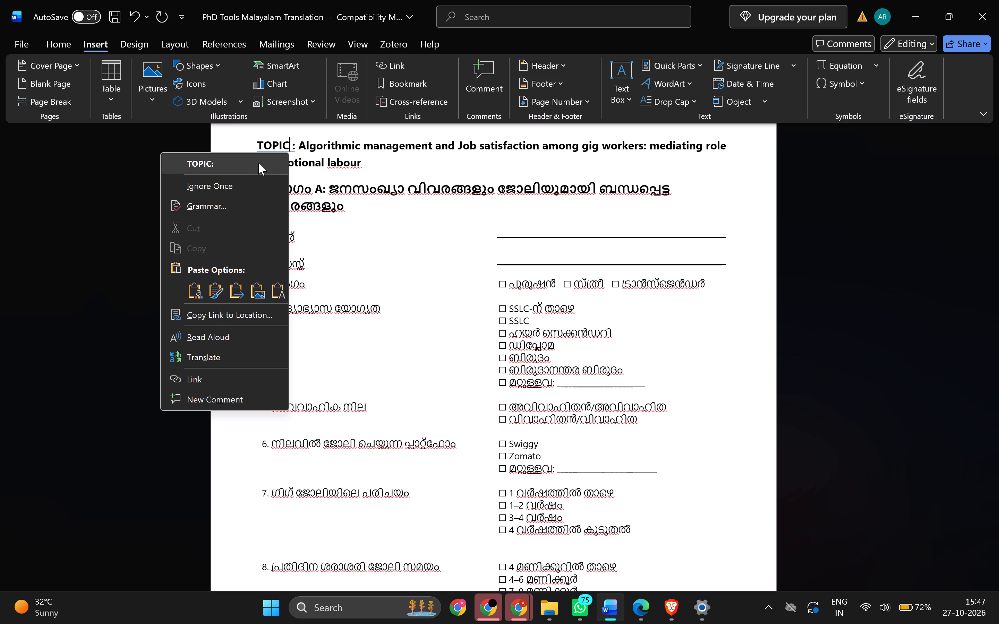
pyautogui.click(258, 163)
# Format the title text after "TOPIC:" in all capitals.
pyautogui.moveTo(295, 147); pyautogui.dragTo(302, 148)
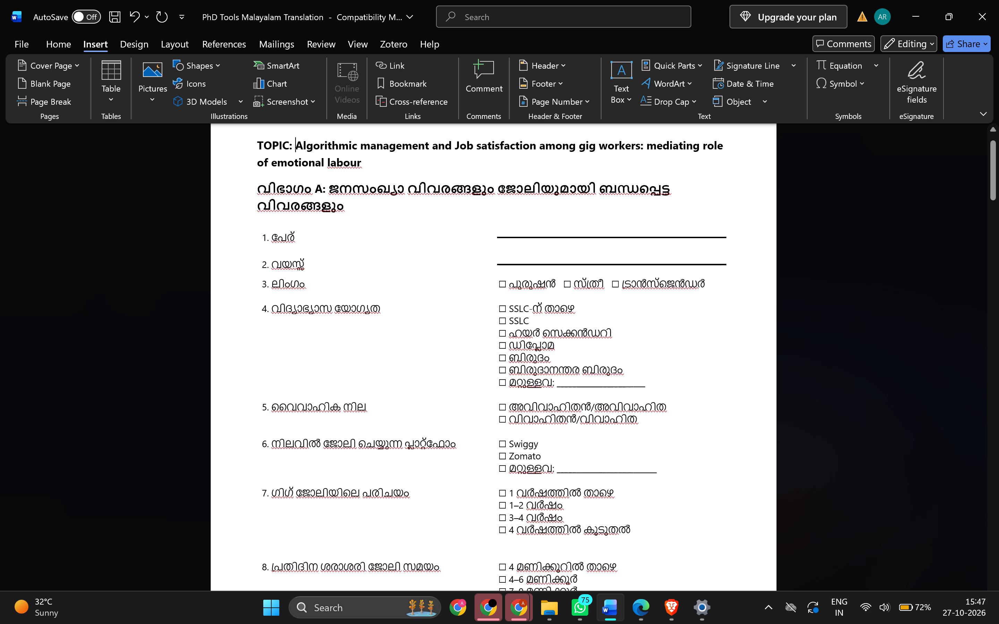
pyautogui.moveTo(302, 148); pyautogui.dragTo(365, 162)
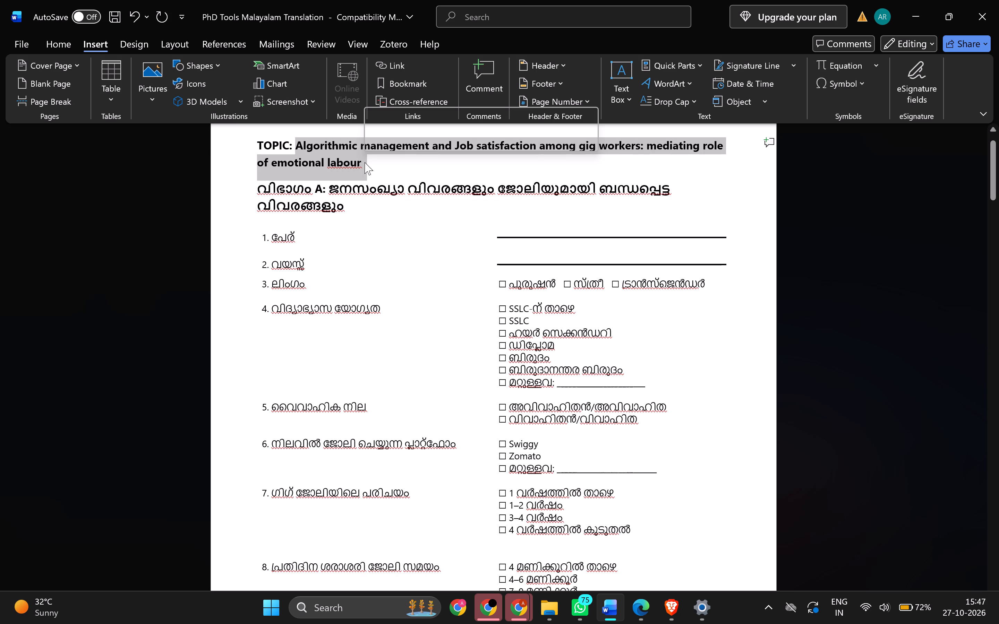
pyautogui.hotkey('ctrl', 'shift', 'a')
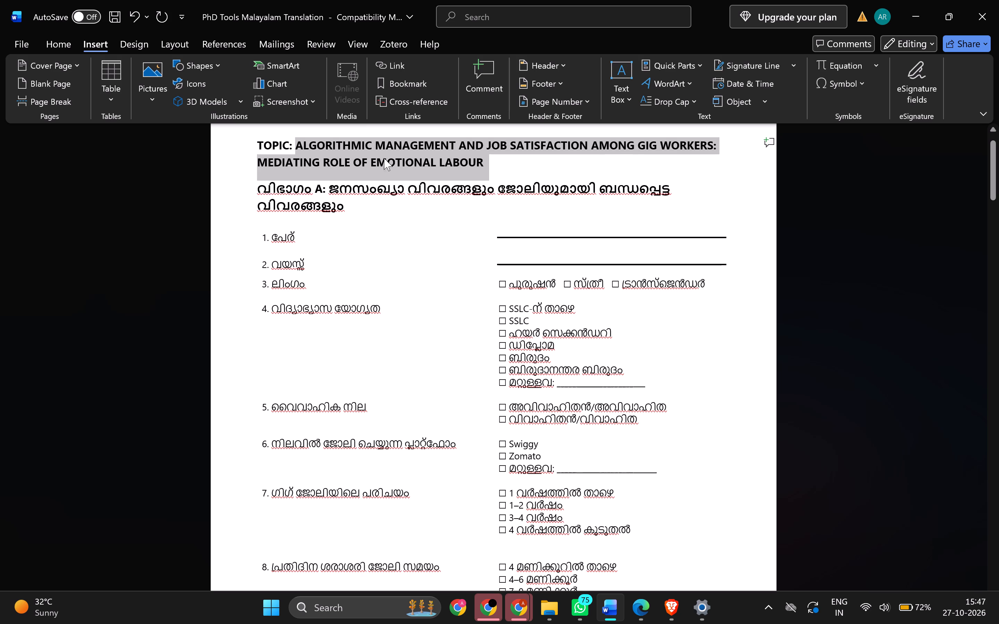
pyautogui.click(521, 168)
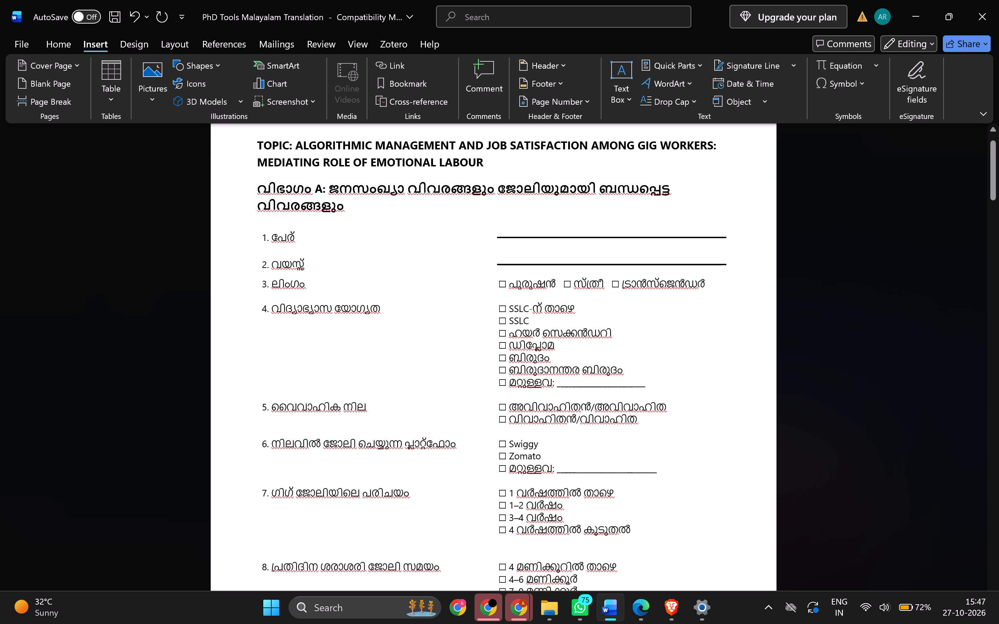
# Change the font of the whole topic title, including its label, to Times New Roman.
pyautogui.moveTo(494, 161); pyautogui.dragTo(248, 141)
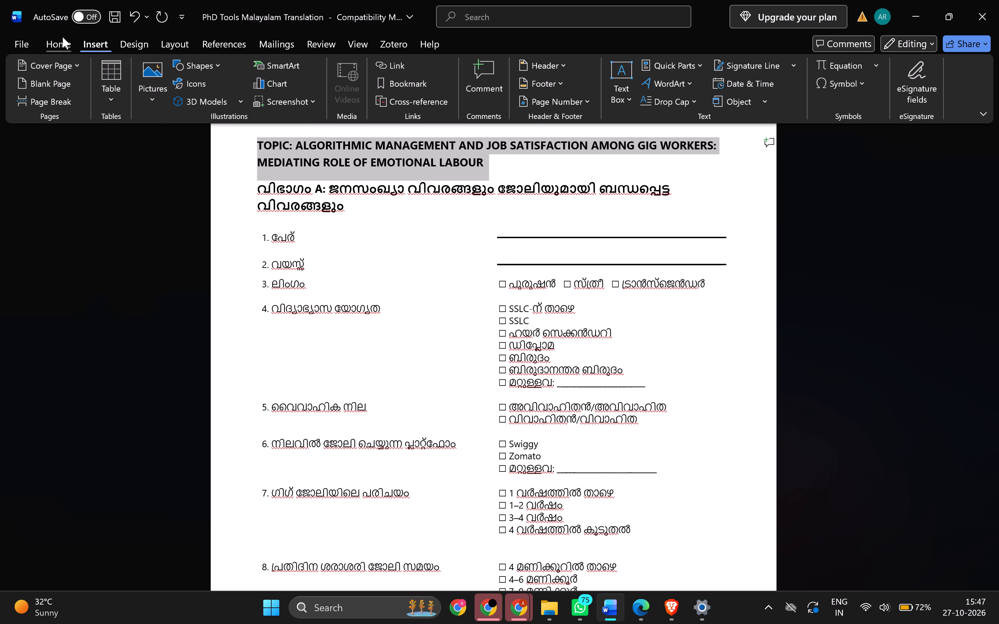
pyautogui.click(59, 35)
pyautogui.click(108, 68)
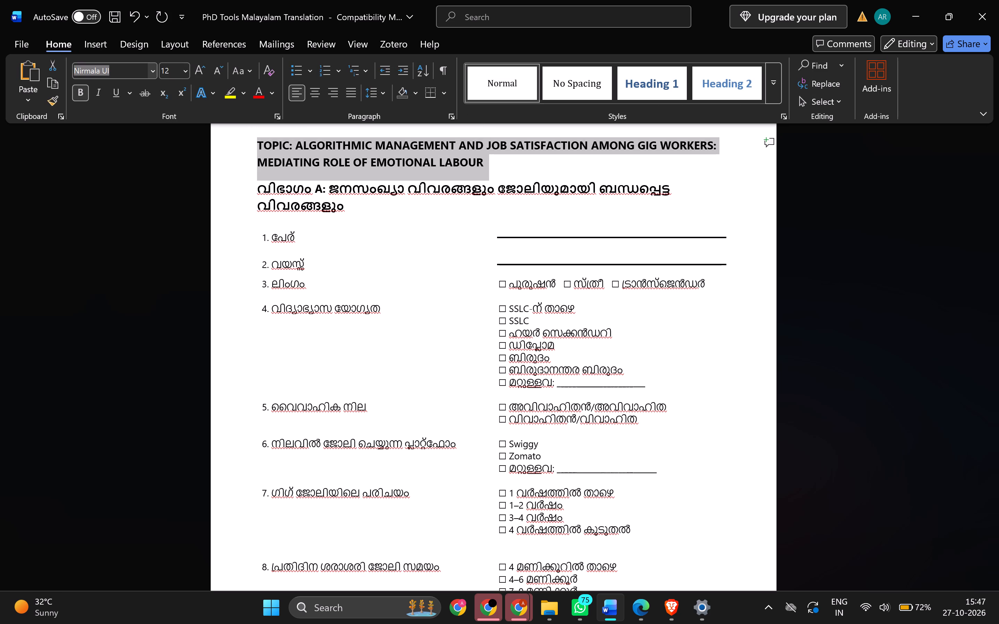
pyautogui.write('to')
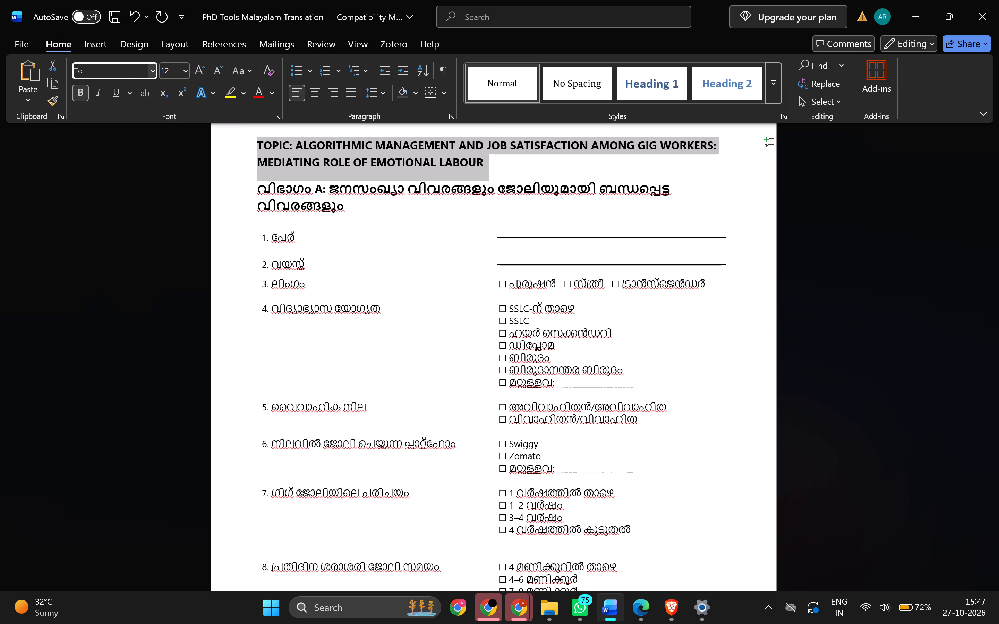
pyautogui.press('BackSpace')
pyautogui.press('i')
pyautogui.press('Return')
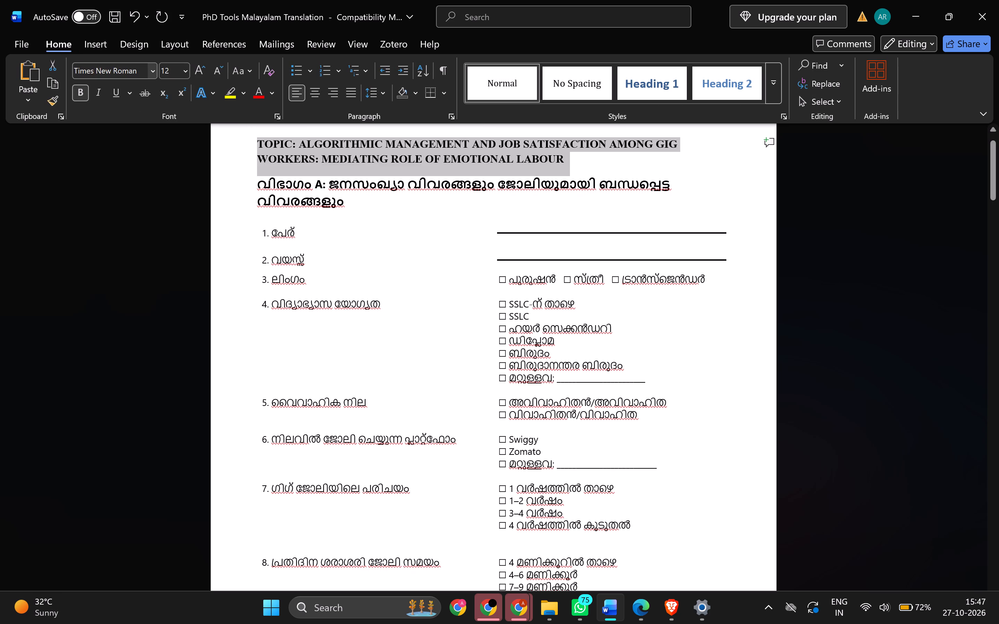
# Add the heading "Objectives" below the topic title, leaving one empty paragraph between them.
pyautogui.click(608, 162)
pyautogui.press('Return')
pyautogui.press('Return')
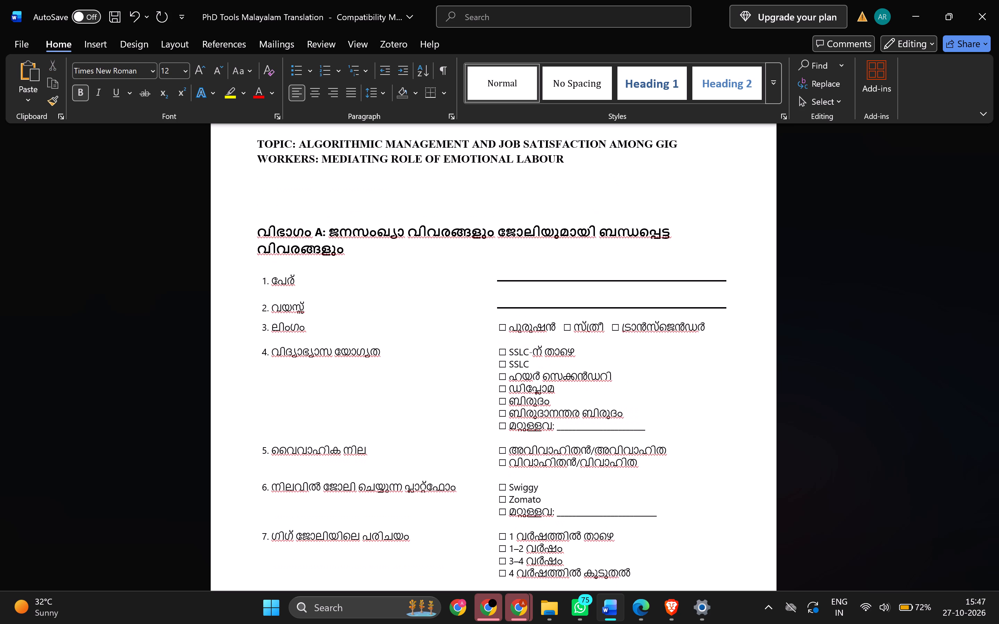
pyautogui.write('Objectives')
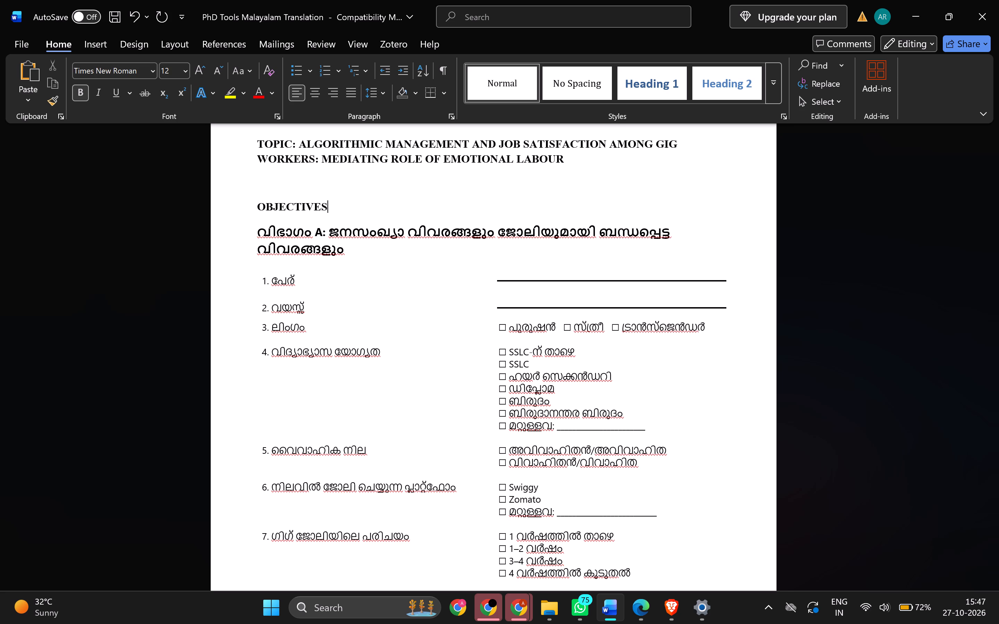
# Underline the whole Objectives heading and keep it bold.
pyautogui.hotkey('shift', 'Left')
pyautogui.hotkey('shift', 'Left')
pyautogui.hotkey('shift', 'Left')
pyautogui.hotkey('shift', 'Left')
pyautogui.hotkey('shift', 'Left')
pyautogui.hotkey('shift', 'Left')
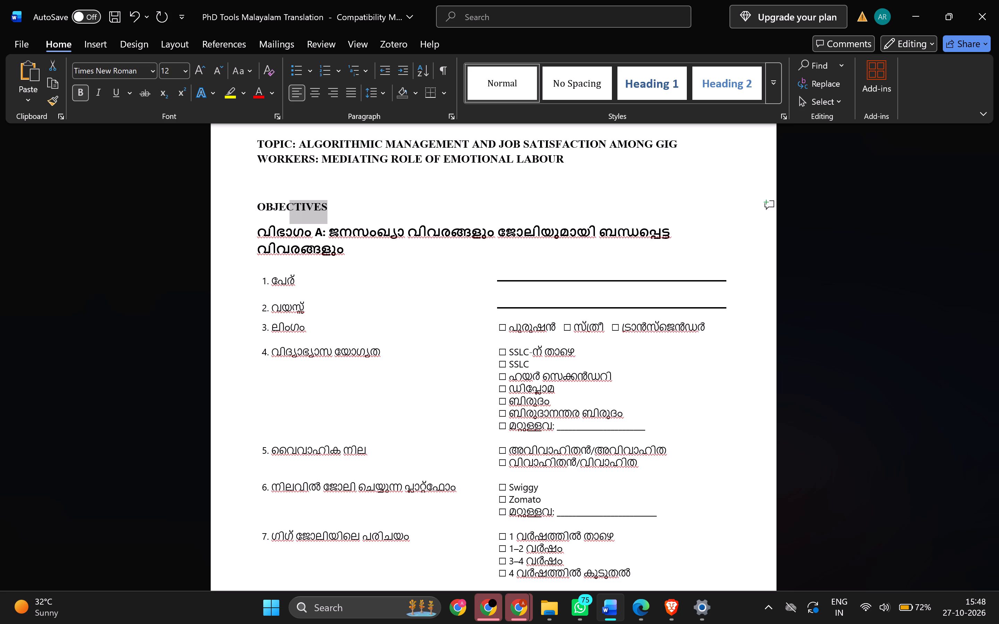
pyautogui.hotkey('shift', 'Left')
pyautogui.hotkey('shift', 'Left')
pyautogui.hotkey('shift', 'Left')
pyautogui.hotkey('shift', 'Left')
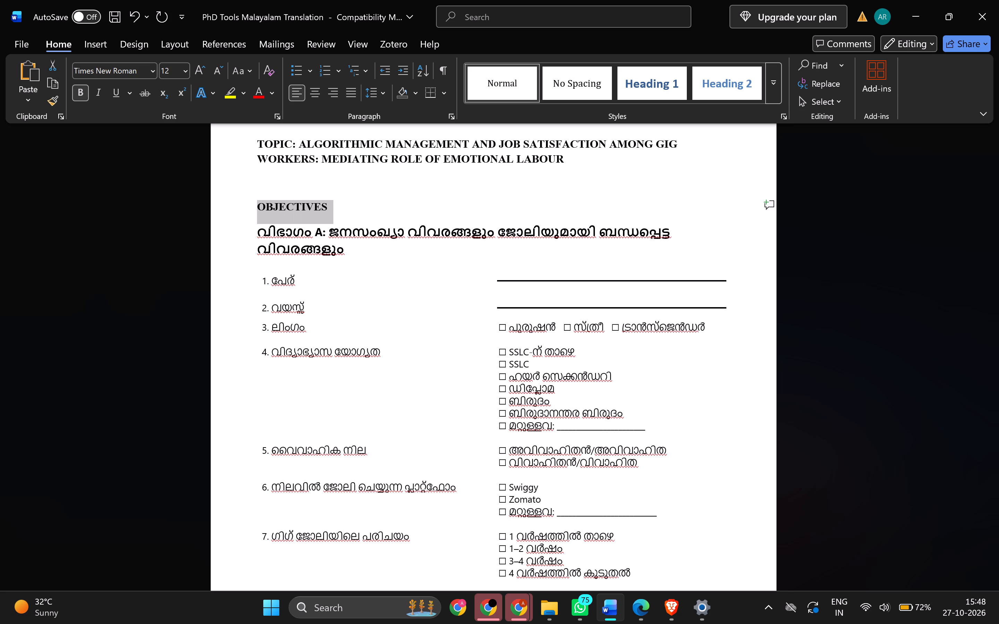
pyautogui.hotkey('shift', 'b')
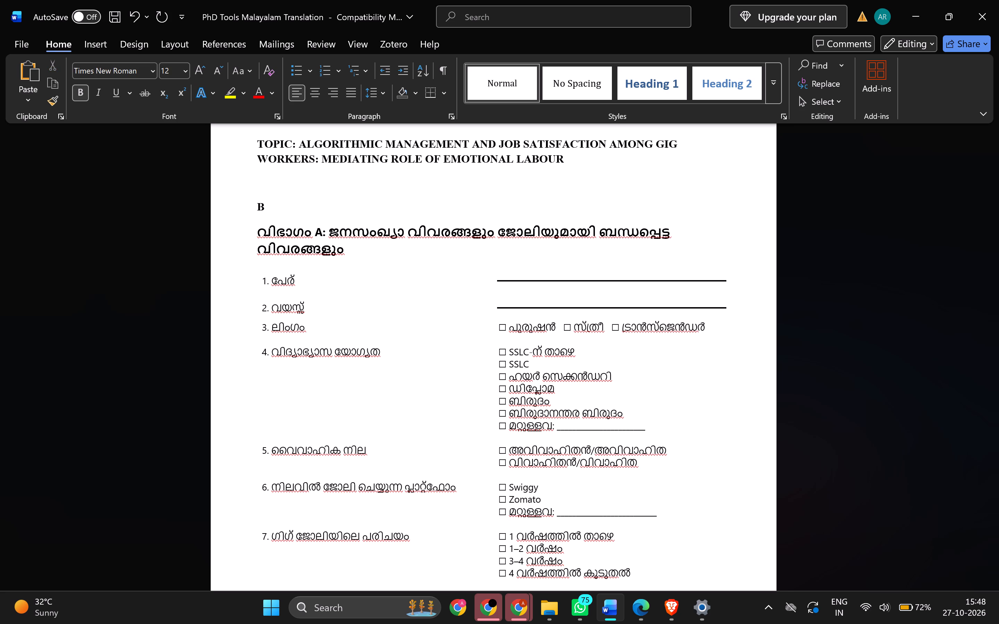
pyautogui.hotkey('ctrl', 'z')
pyautogui.hotkey('ctrl', 'b')
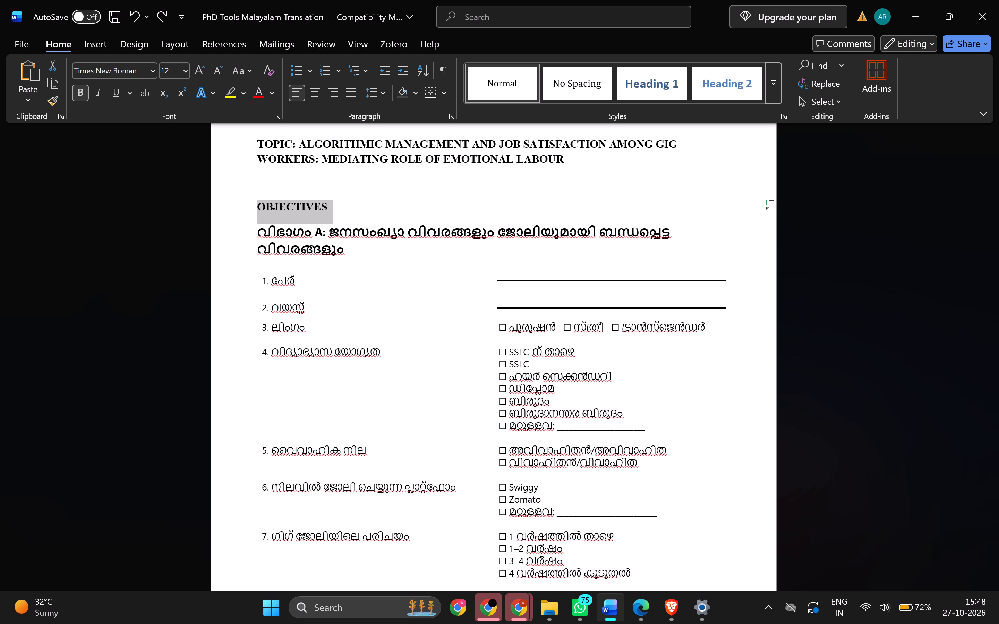
pyautogui.hotkey('ctrl', 'b')
pyautogui.hotkey('ctrl', 'u')
# Insert an empty paragraph between the Objectives heading and the Section A heading, and place the cursor in it.
pyautogui.press('Right')
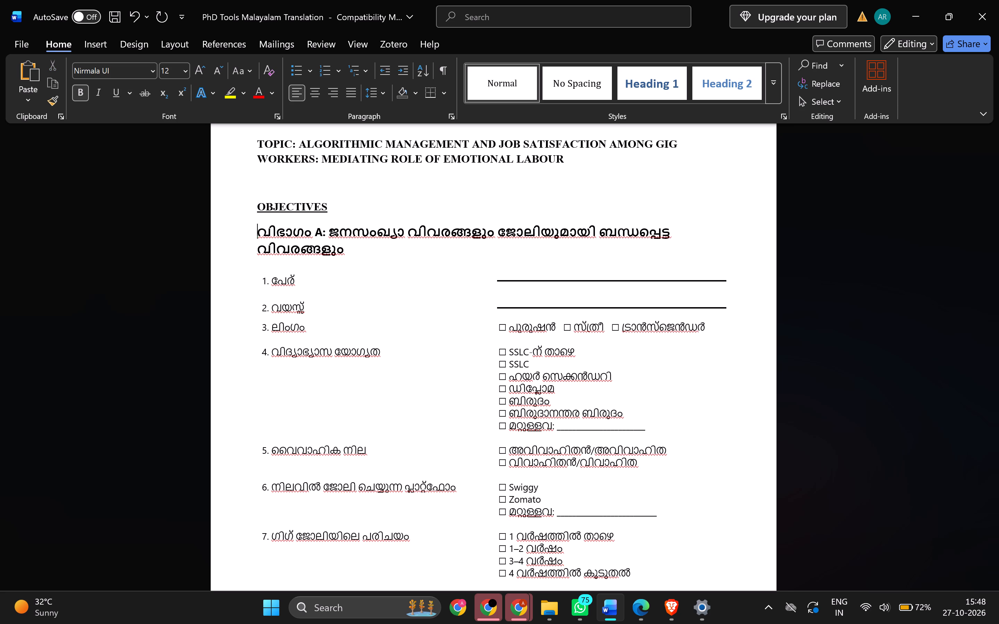
pyautogui.press('Return')
pyautogui.press('Up')
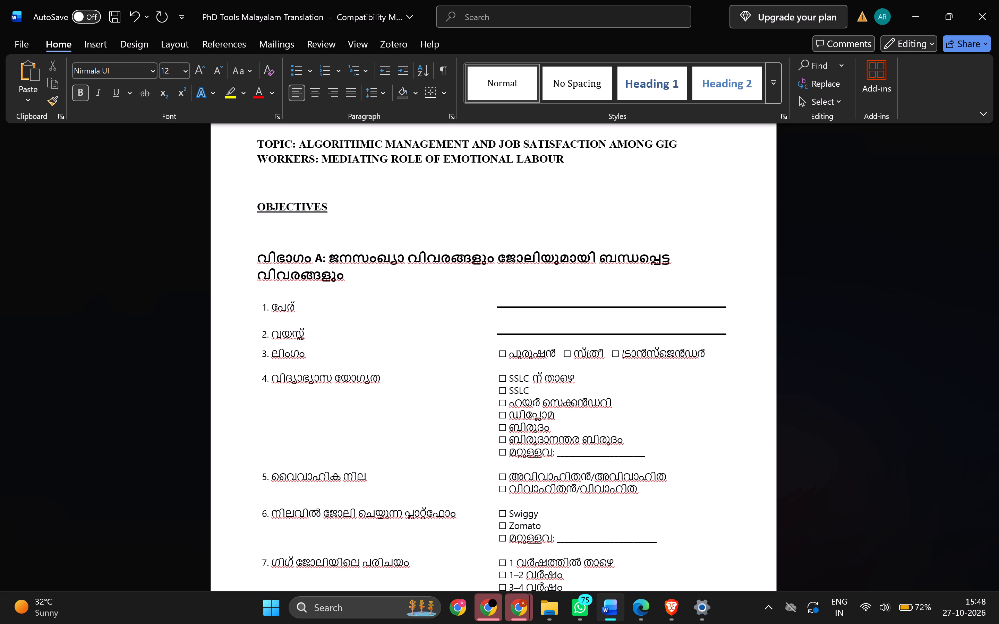
# Open the research proposal document from the Research > Proposal folder on drive D and go to its Objectives section.
pyautogui.click(553, 607)
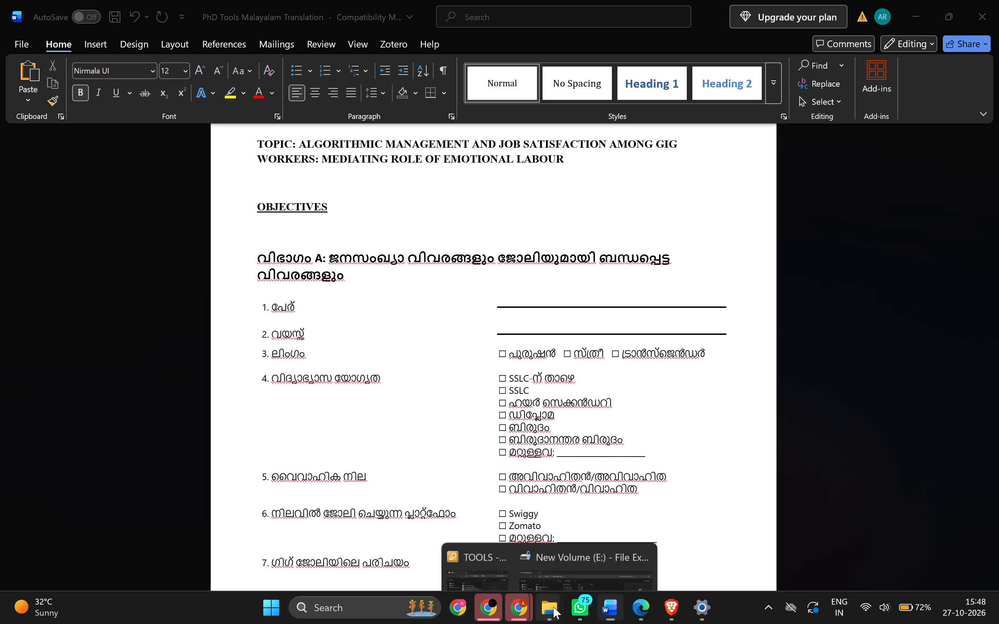
pyautogui.click(553, 607)
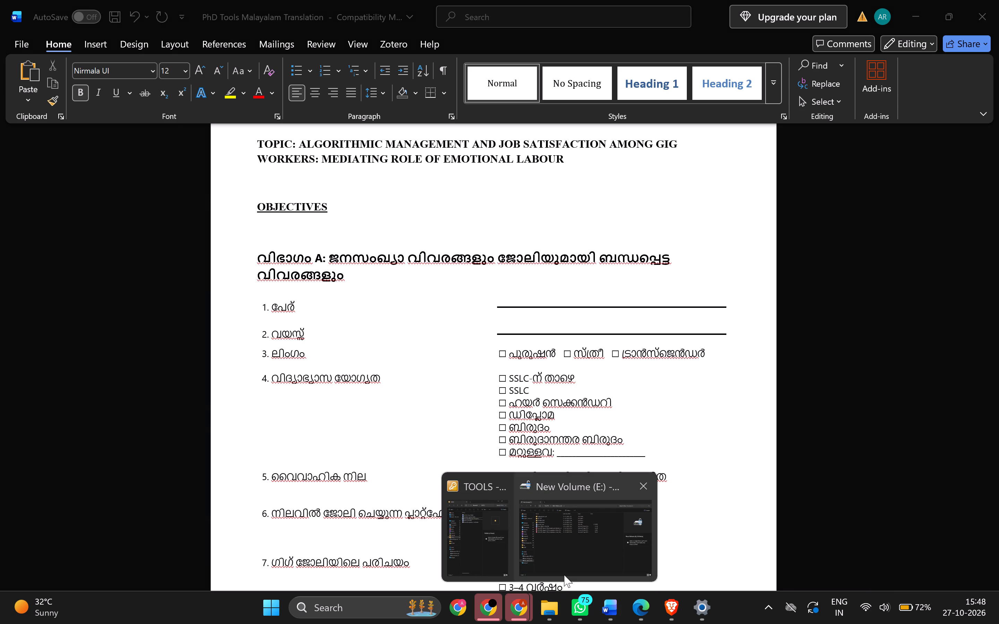
pyautogui.click(564, 575)
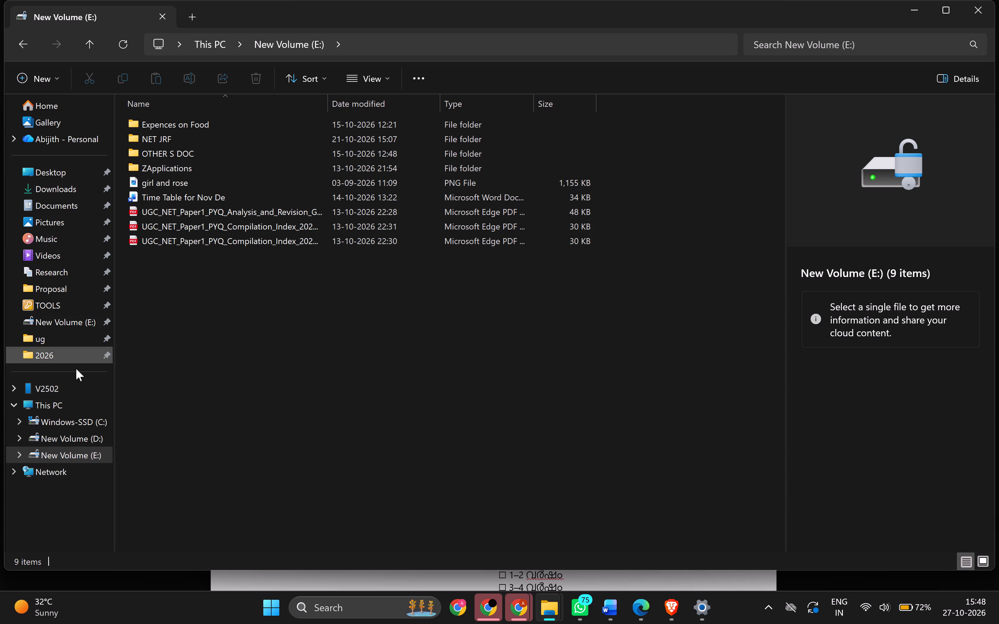
pyautogui.click(80, 433)
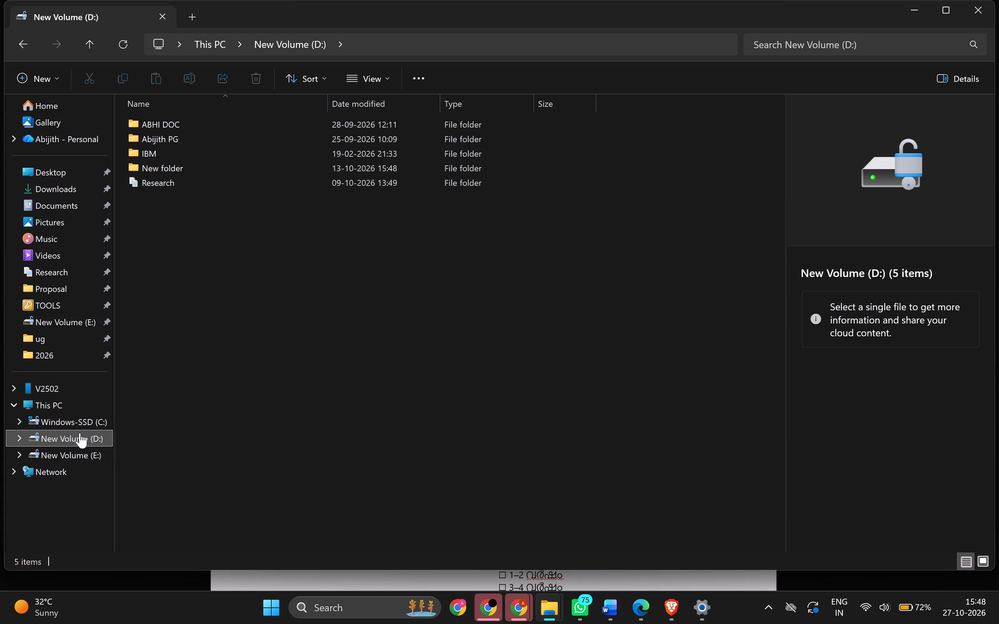
pyautogui.click(73, 272)
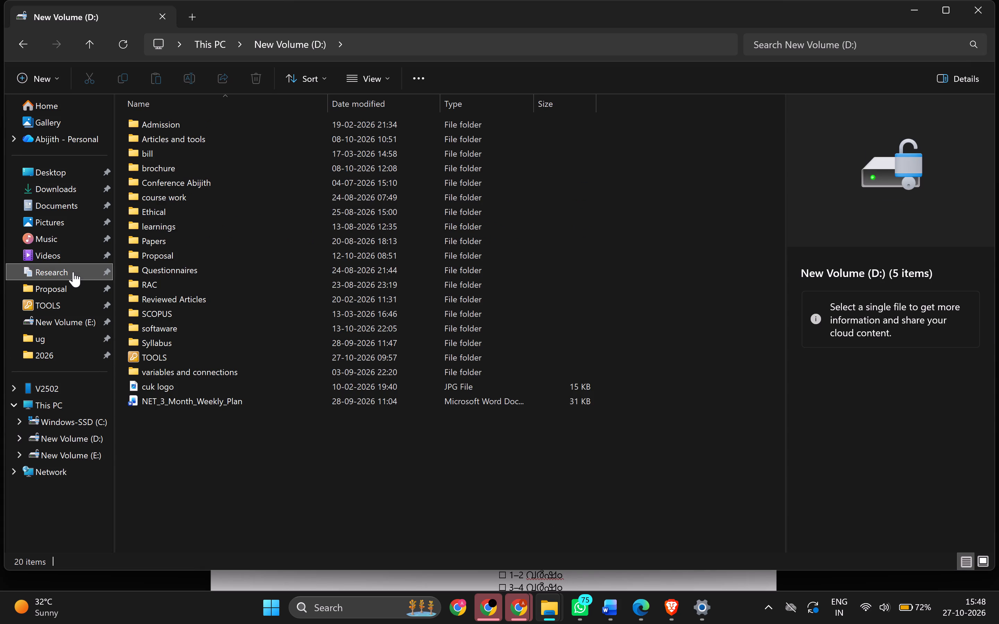
pyautogui.doubleClick(199, 248)
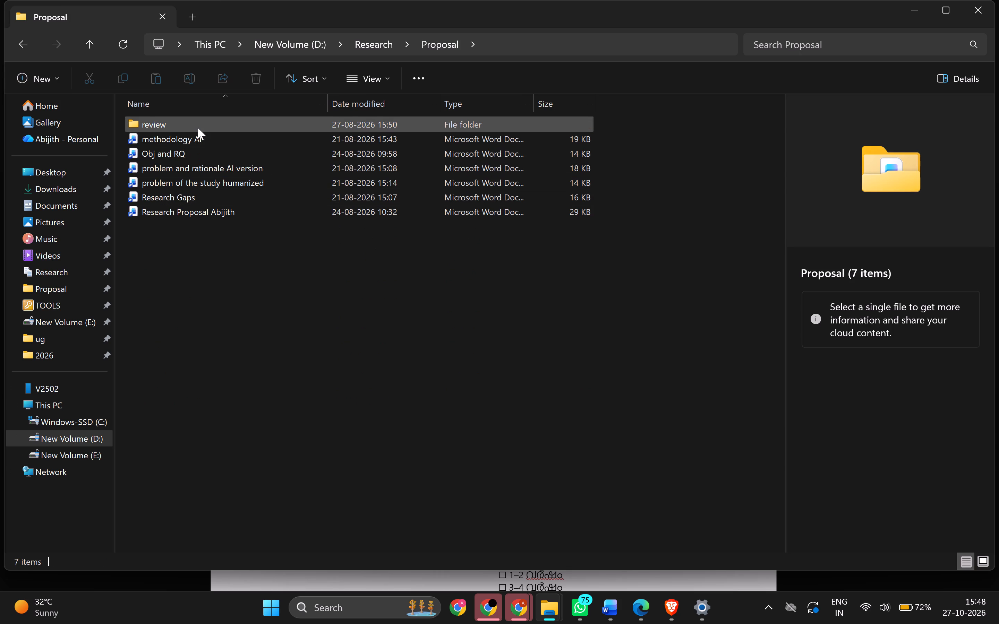
pyautogui.doubleClick(209, 211)
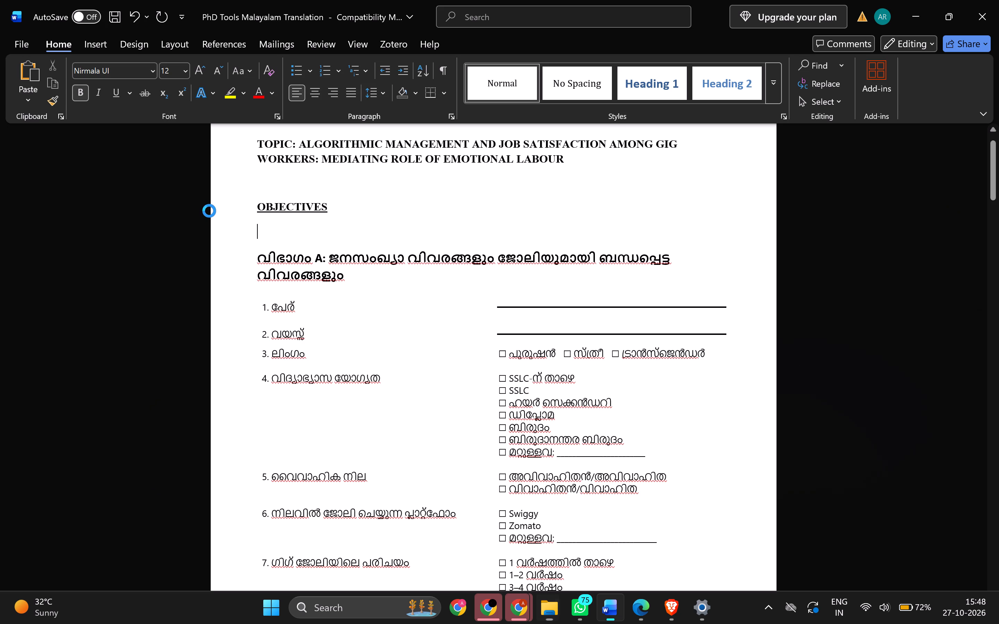
pyautogui.scroll(-5, 458, 295)
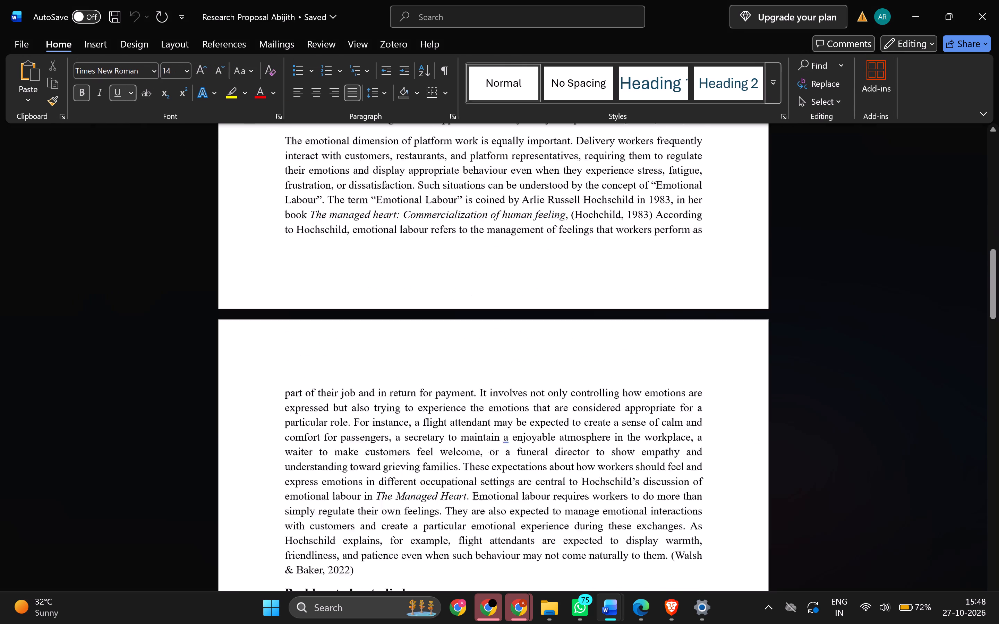
pyautogui.scroll(-7, 458, 295)
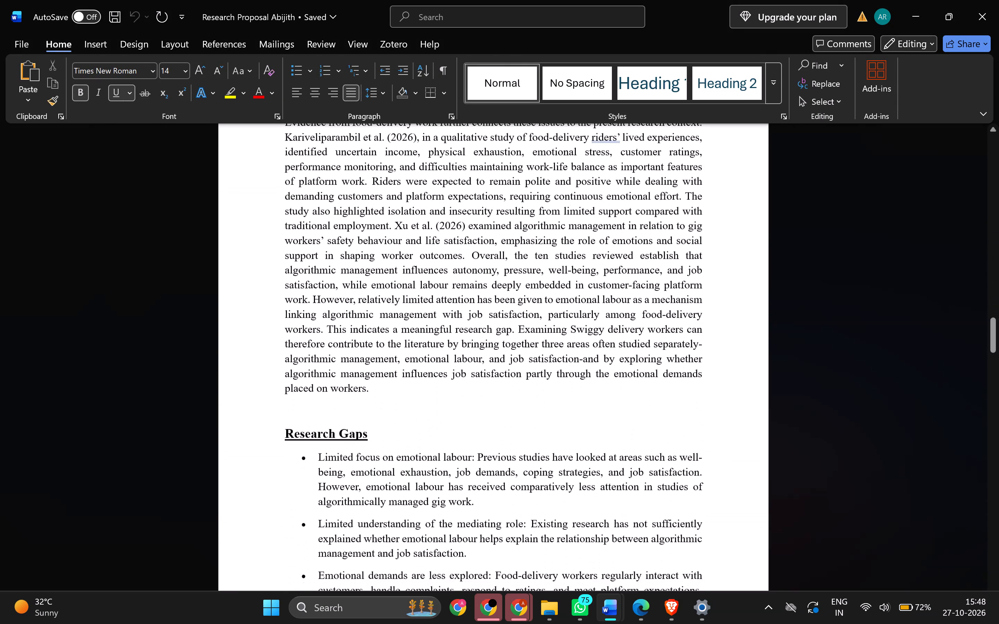
pyautogui.scroll(-1, 458, 295)
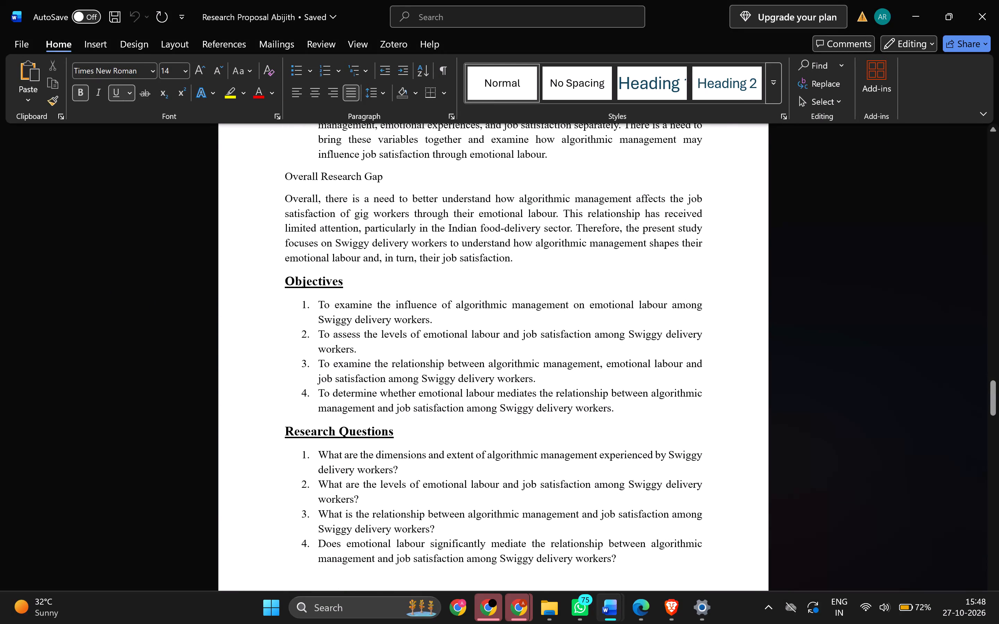
# Replace every occurrence of "Swiggy delivery" with "Gig" in the research proposal.
pyautogui.moveTo(301, 310); pyautogui.dragTo(628, 419)
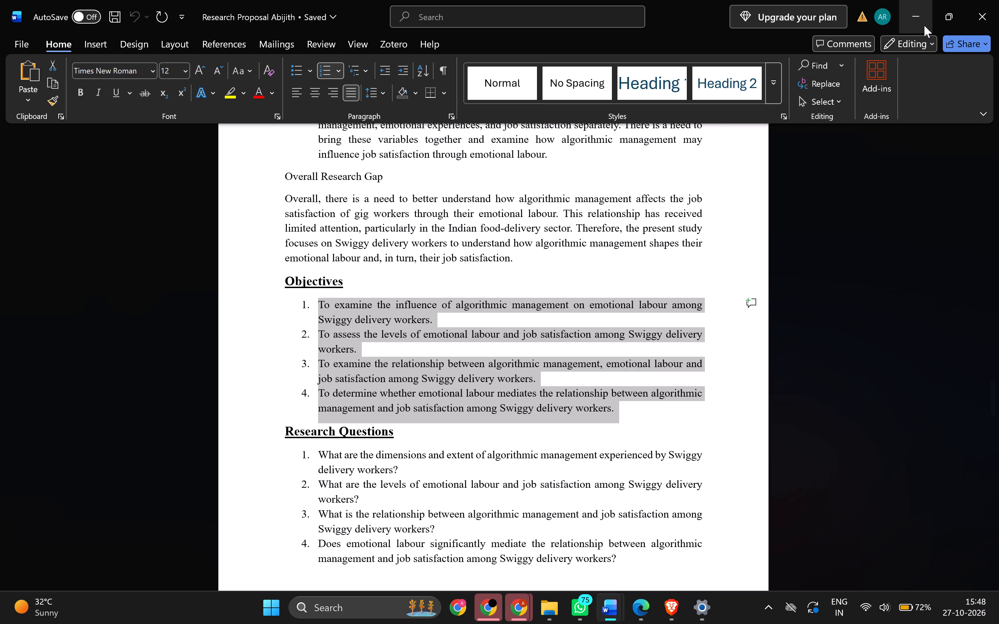
pyautogui.click(730, 279)
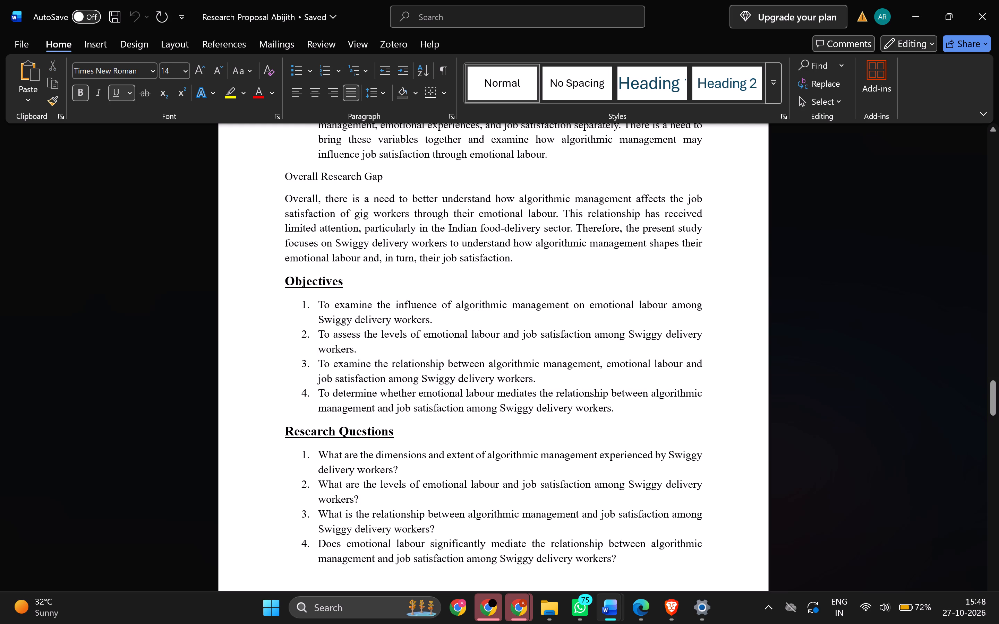
pyautogui.moveTo(634, 336); pyautogui.dragTo(690, 334)
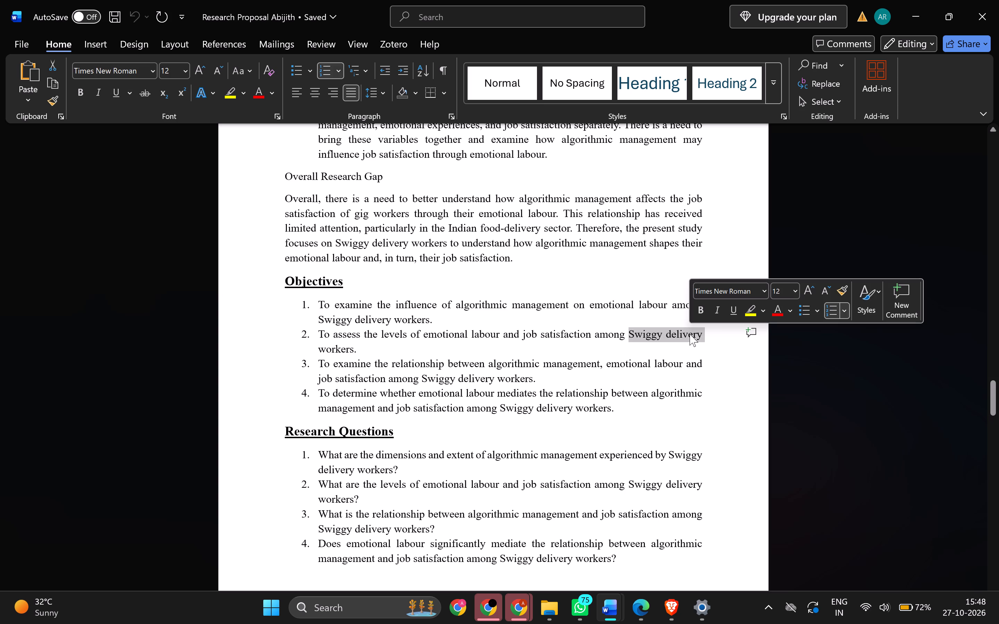
pyautogui.hotkey('shift', 'Left')
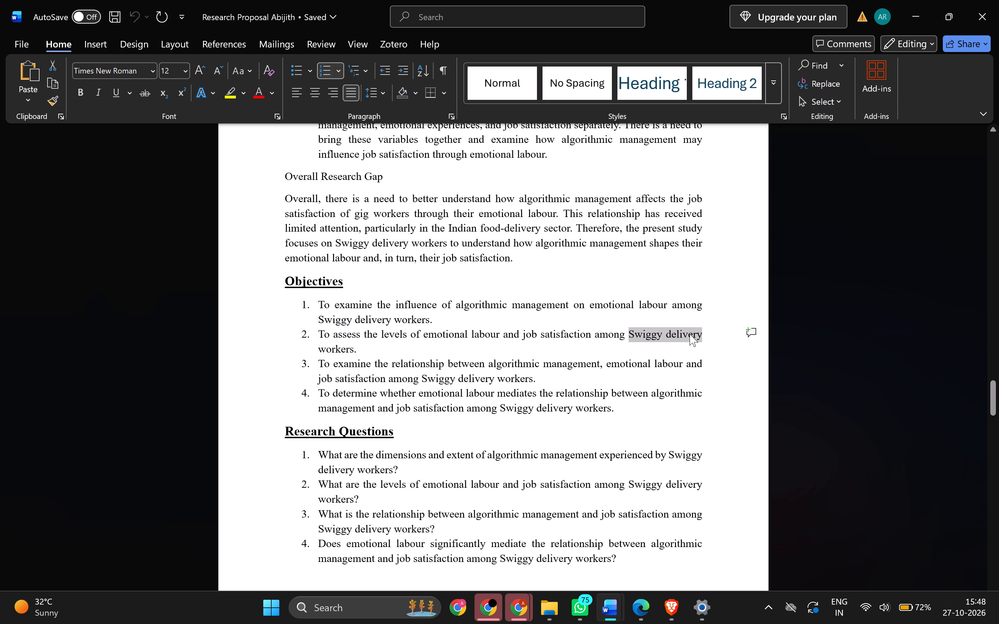
pyautogui.hotkey('ctrl', 'c')
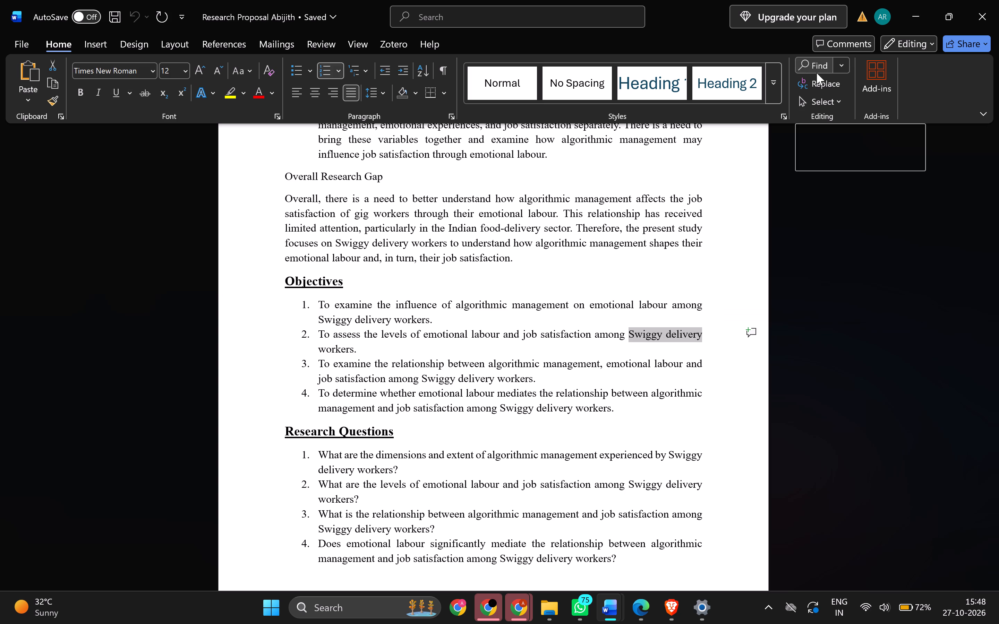
pyautogui.click(818, 77)
pyautogui.moveTo(408, 191); pyautogui.dragTo(388, 202)
pyautogui.click(388, 202)
pyautogui.hotkey('ctrl', 'v')
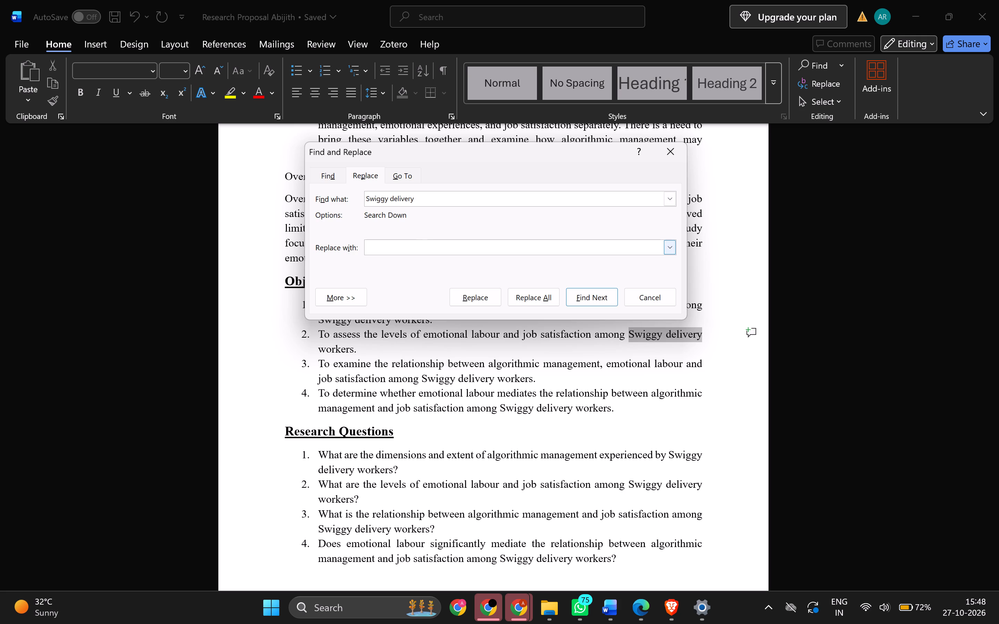
pyautogui.click(401, 252)
pyautogui.hotkey('ctrl', 'g')
pyautogui.write('Gig')
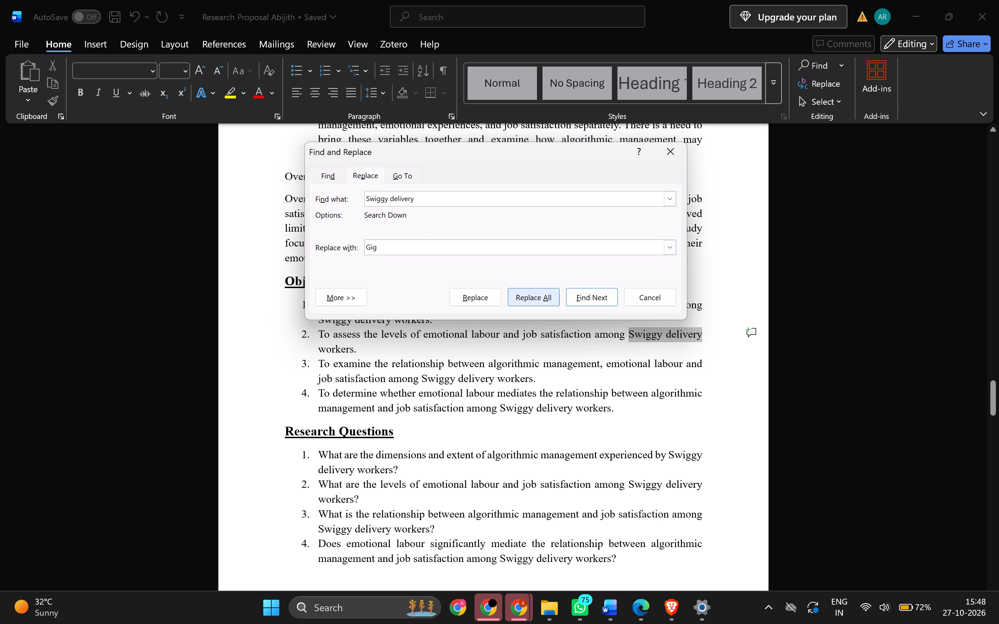
pyautogui.click(535, 292)
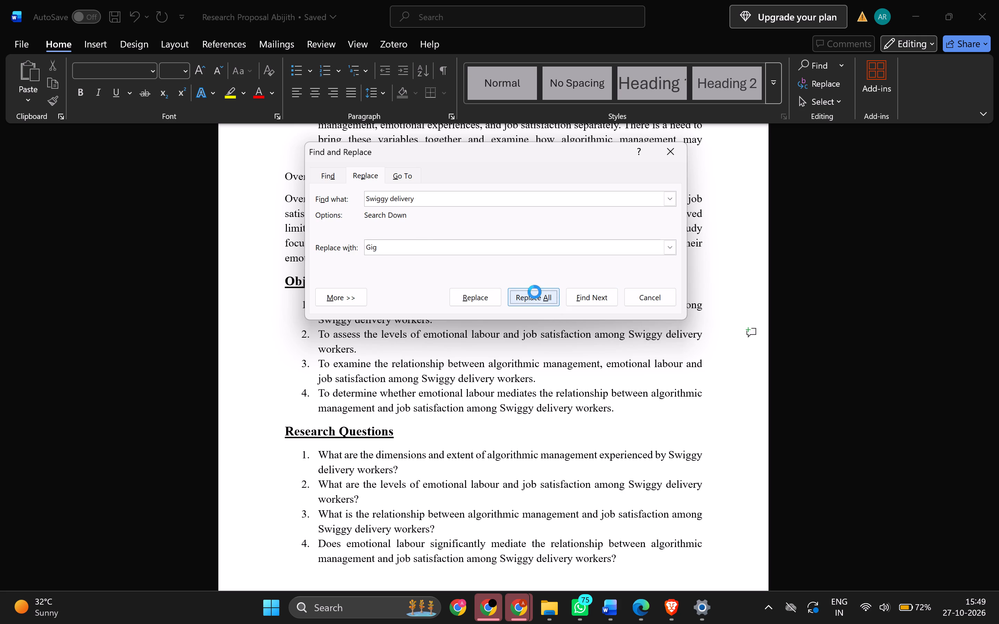
pyautogui.click(537, 276)
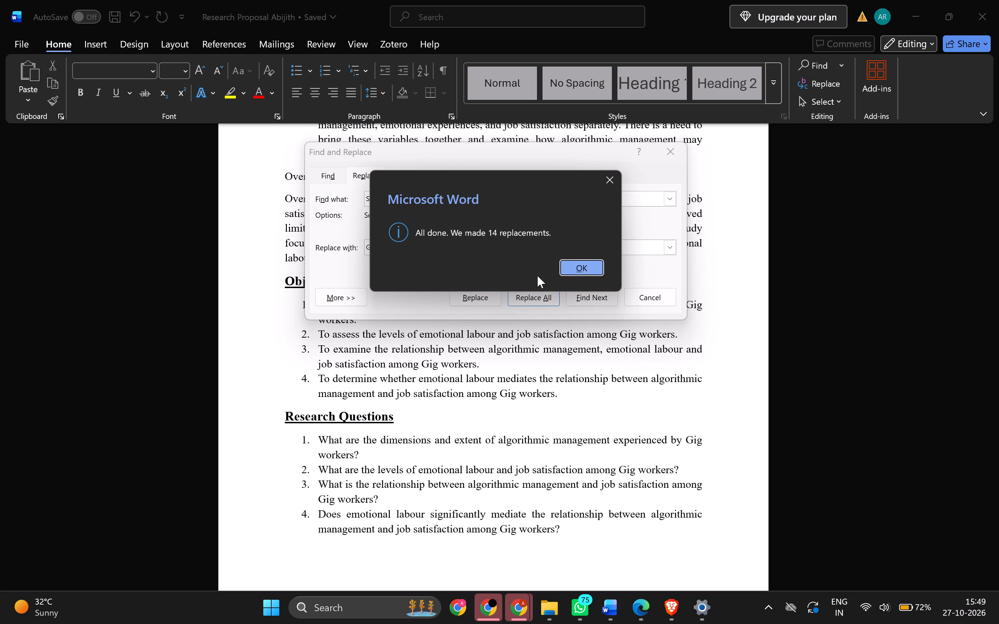
pyautogui.click(583, 260)
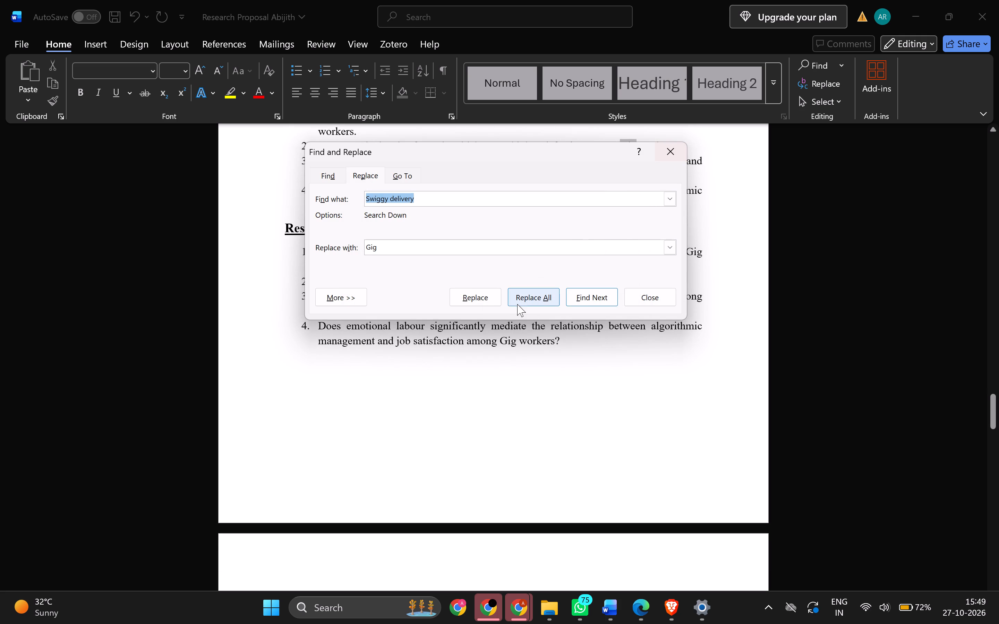
# Run the same replacement once more across the whole proposal, close Find and Replace, and save the document.
pyautogui.click(529, 296)
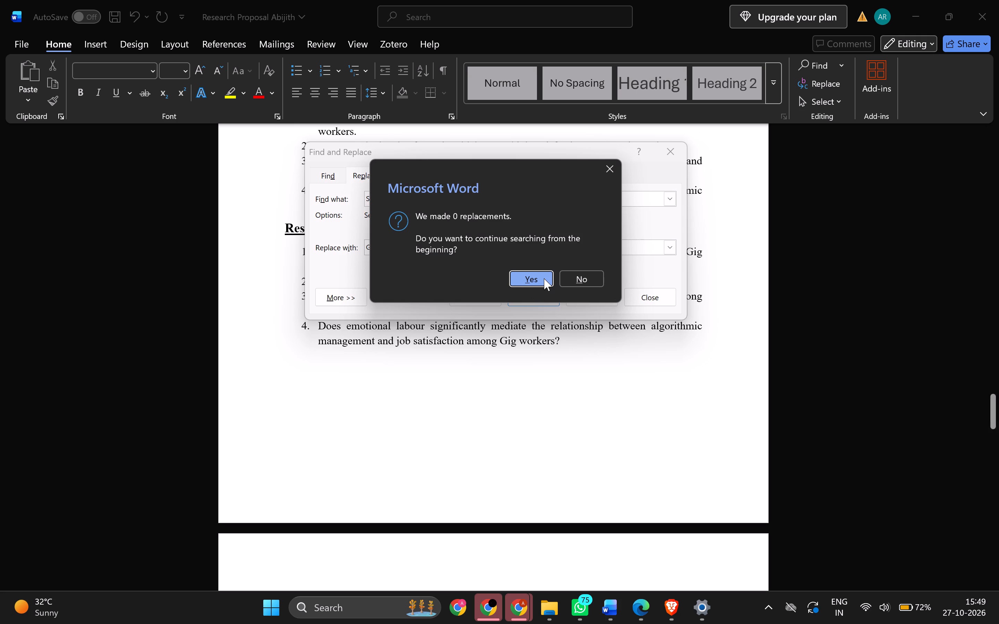
pyautogui.click(544, 278)
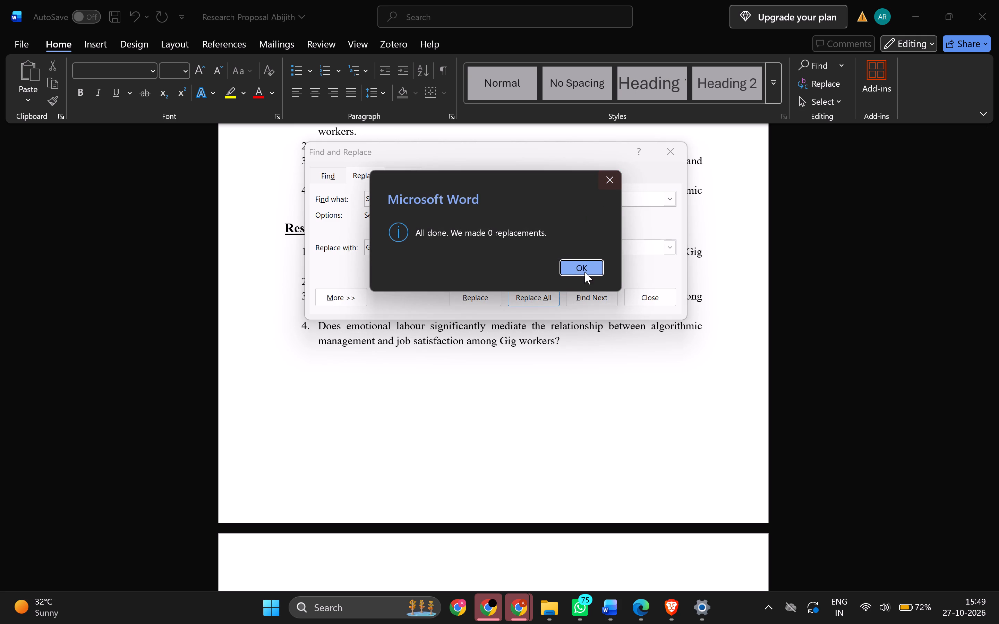
pyautogui.click(584, 272)
pyautogui.click(675, 145)
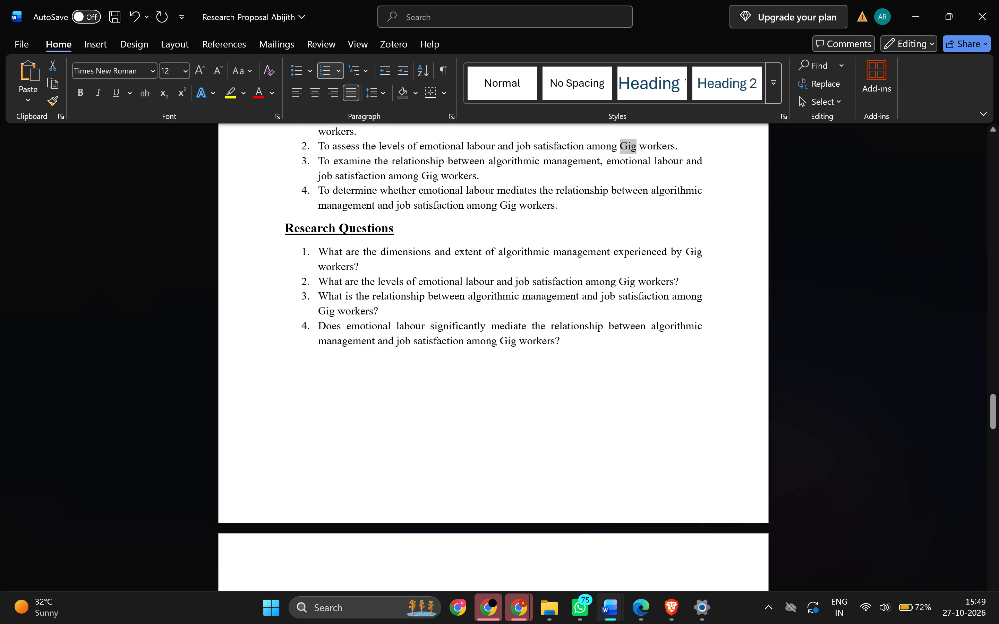
pyautogui.scroll(2, 575, 401)
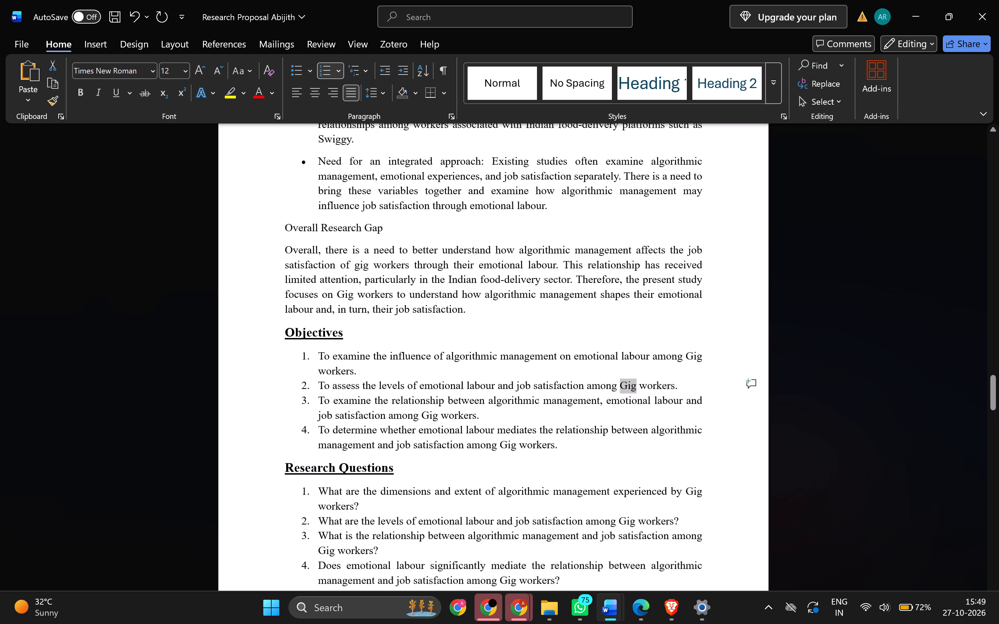
pyautogui.hotkey('ctrl', 's')
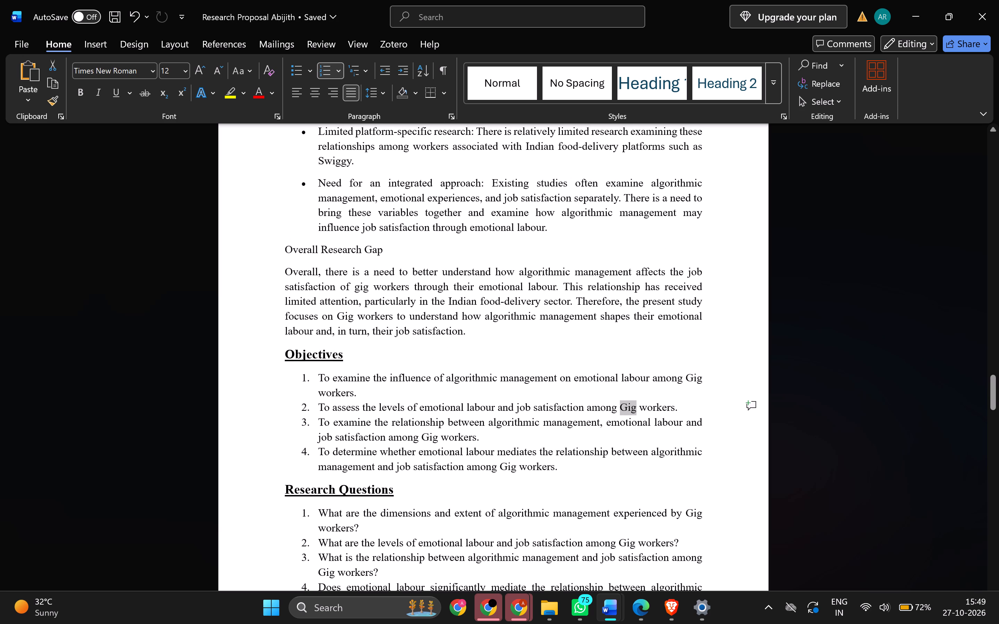
# Copy the four numbered objectives from the proposal, close it, and paste them under the Objectives heading of the Malayalam questionnaire.
pyautogui.moveTo(320, 379); pyautogui.dragTo(570, 469)
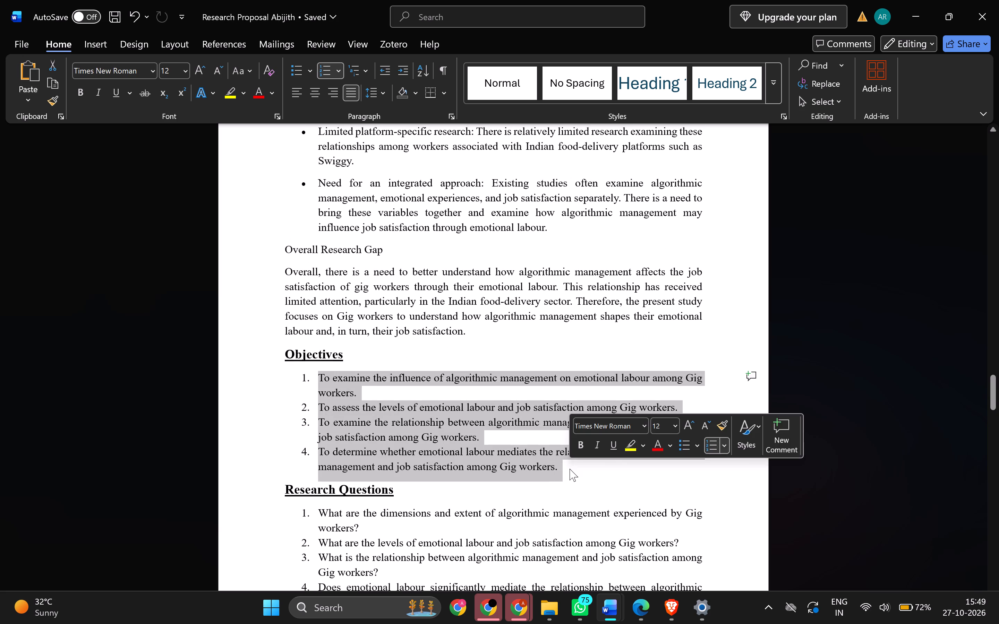
pyautogui.hotkey('ctrl', 'c')
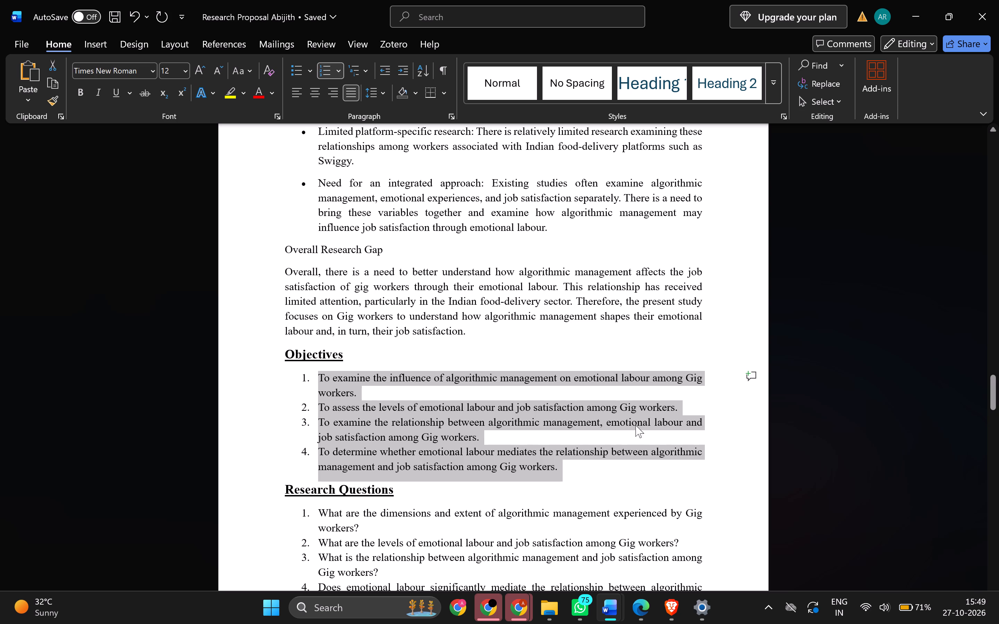
pyautogui.click(983, 7)
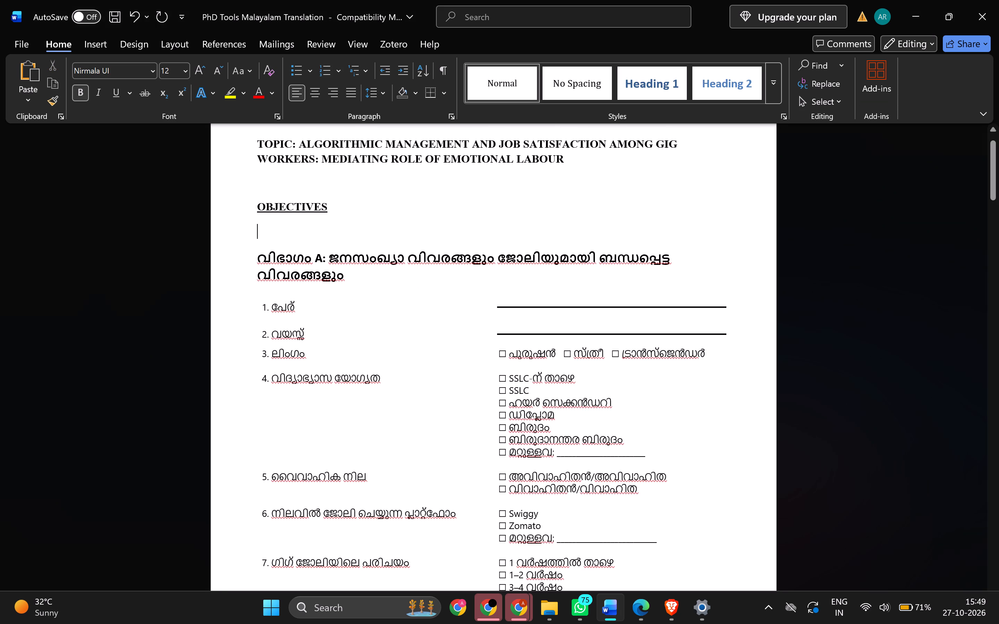
pyautogui.hotkey('ctrl', 'v')
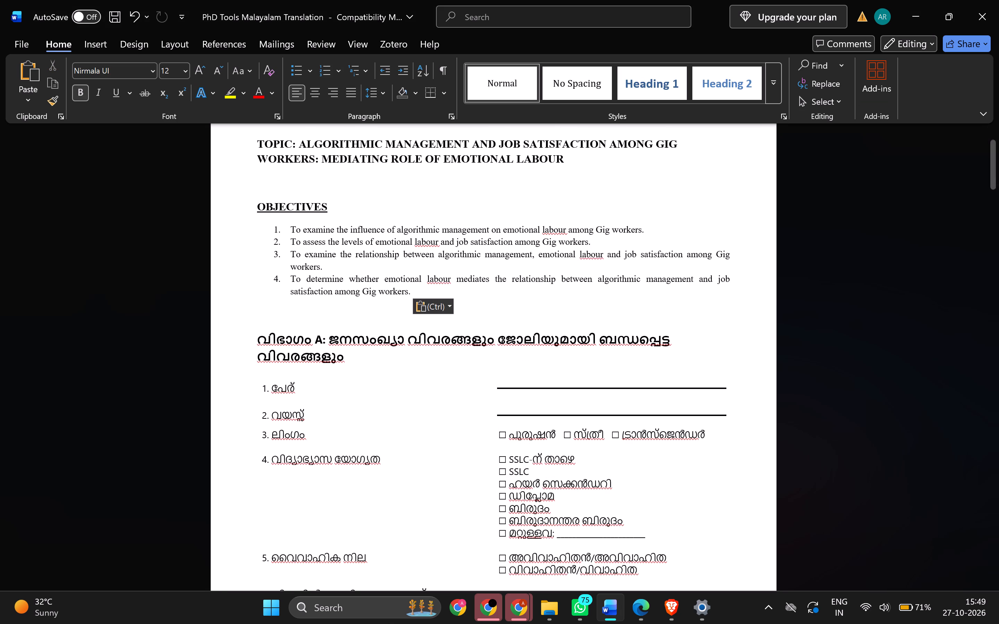
# Open the Proposal presentation for RAC from the Research > RAC > 1st RAC folder and show its Objectives slide.
pyautogui.click(554, 611)
pyautogui.click(574, 560)
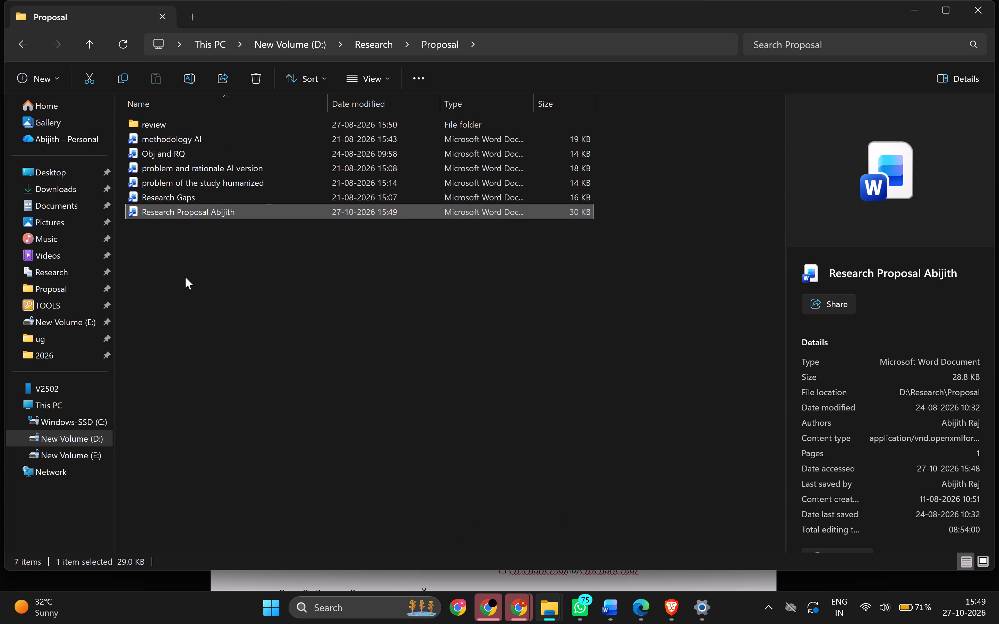
pyautogui.press('XF86Back')
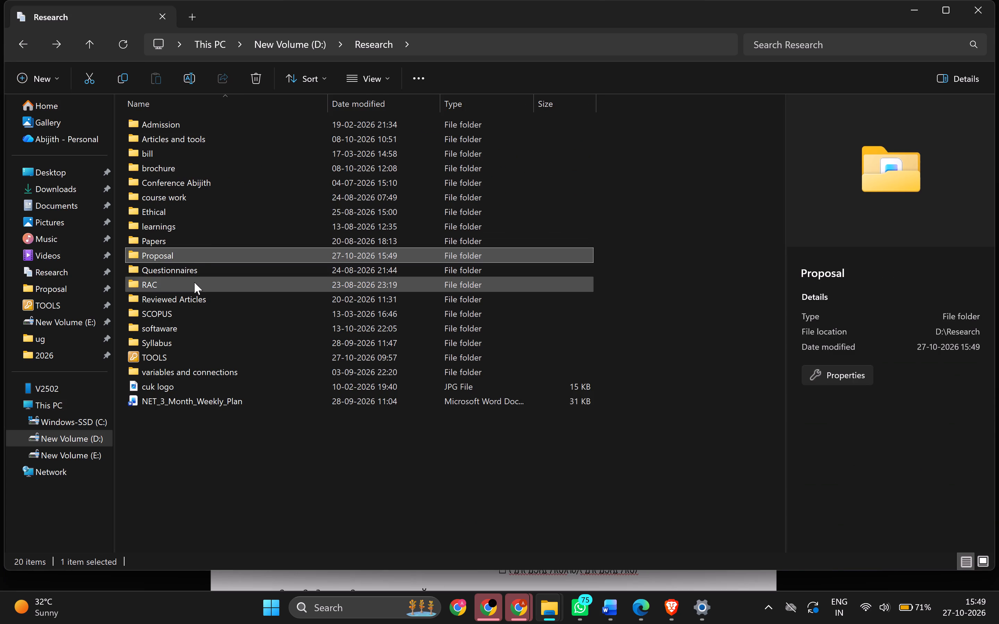
pyautogui.doubleClick(194, 283)
pyautogui.doubleClick(185, 129)
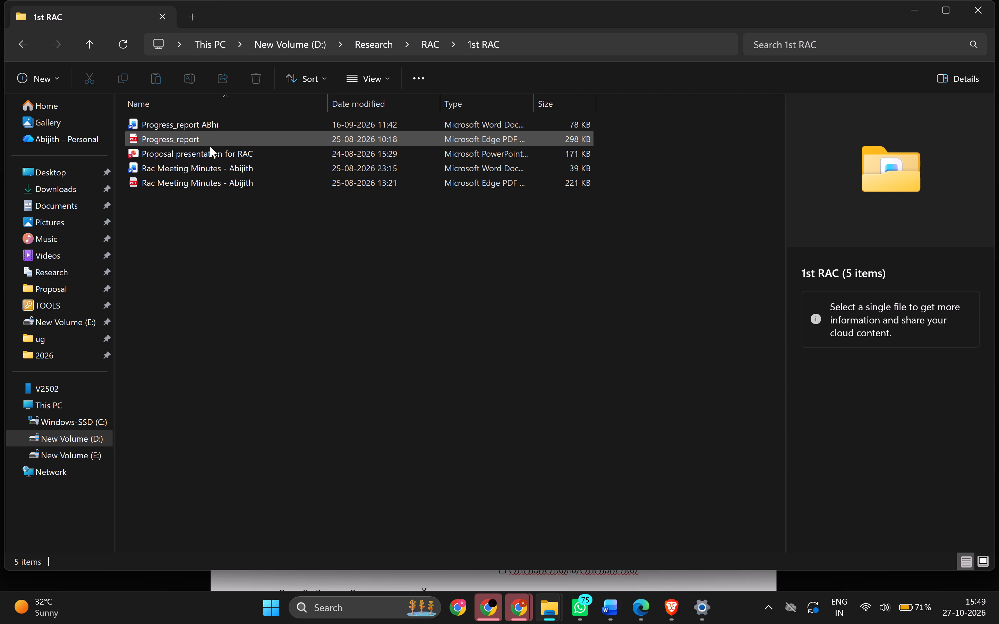
pyautogui.doubleClick(210, 155)
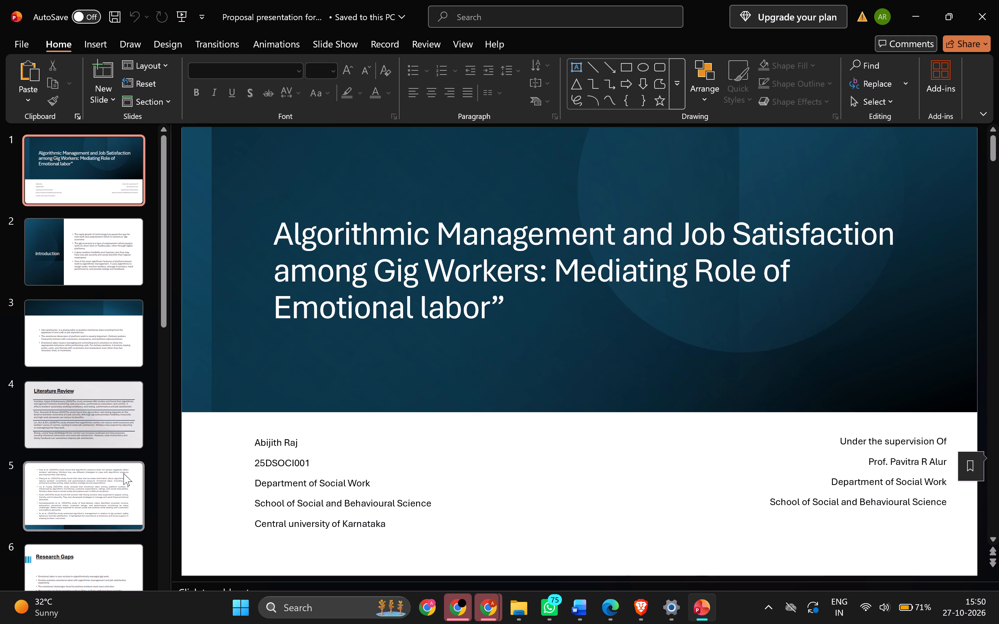
pyautogui.click(92, 543)
pyautogui.scroll(-5, 92, 543)
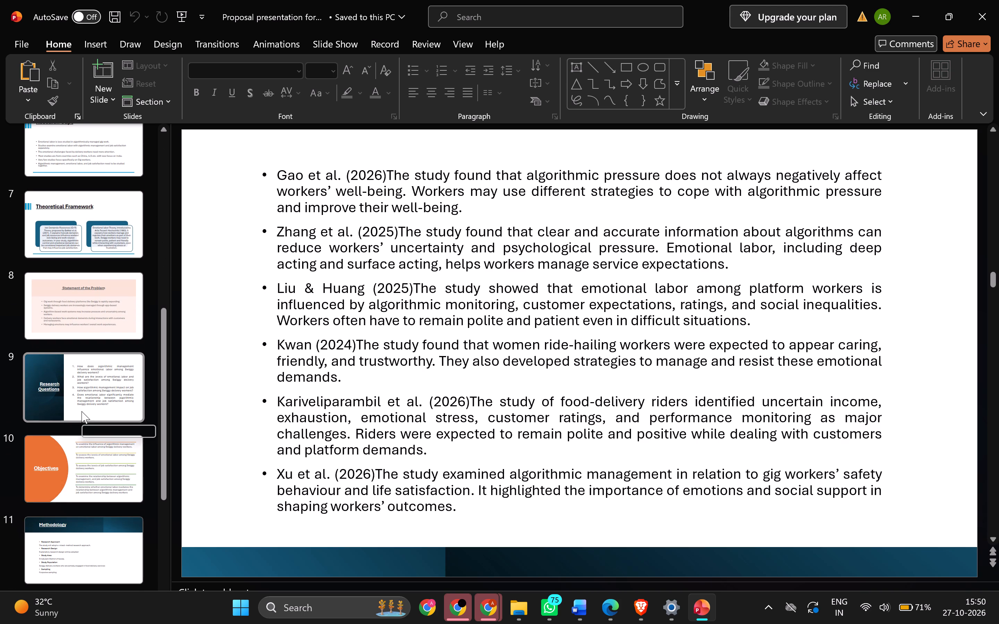
pyautogui.click(81, 451)
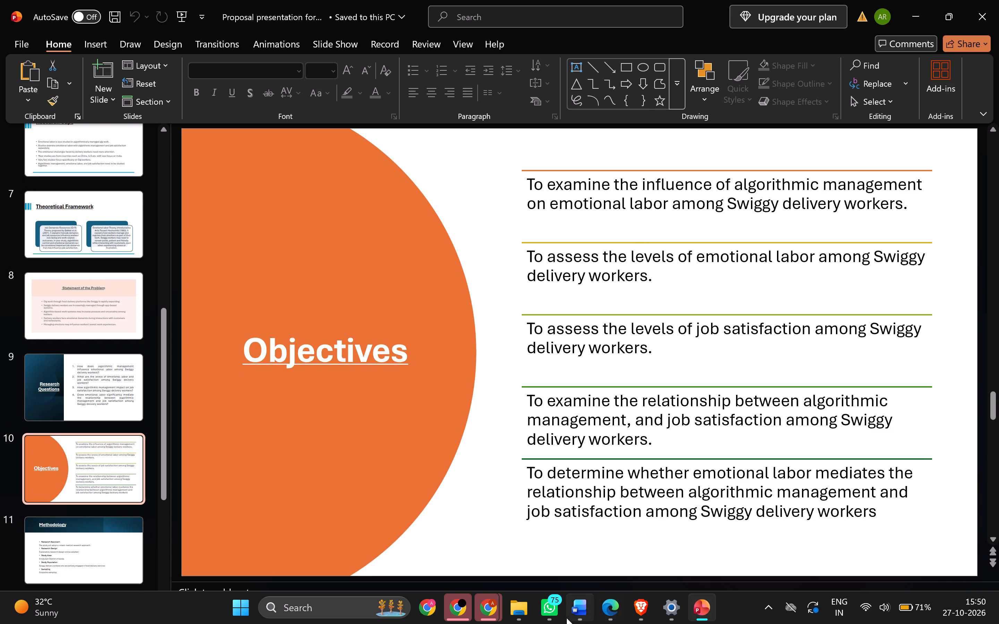
# Return to the Malayalam questionnaire in Word and arrange it side by side with the RAC presentation.
pyautogui.click(581, 549)
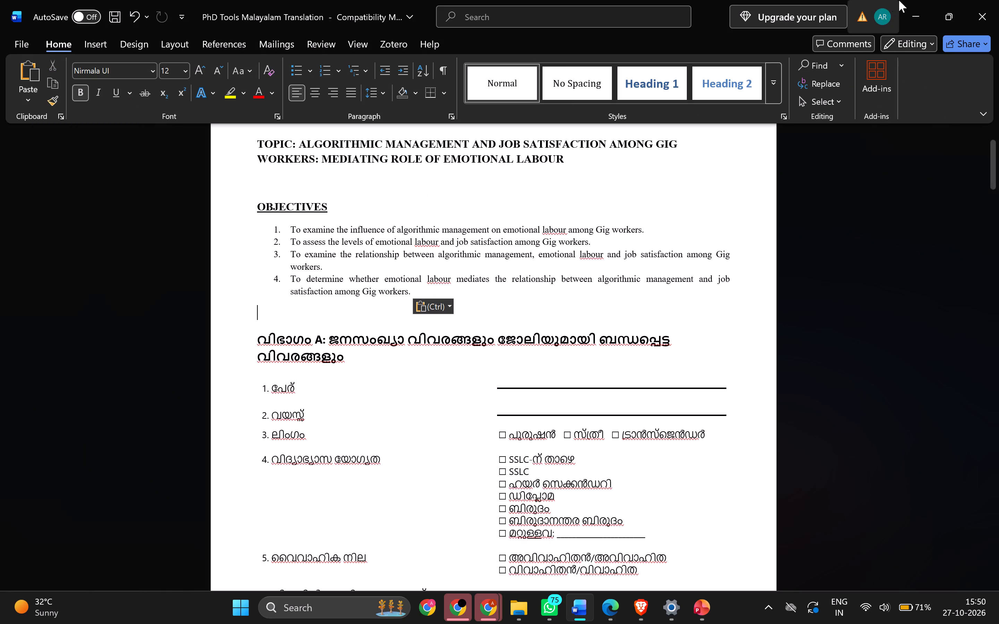
pyautogui.click(852, 66)
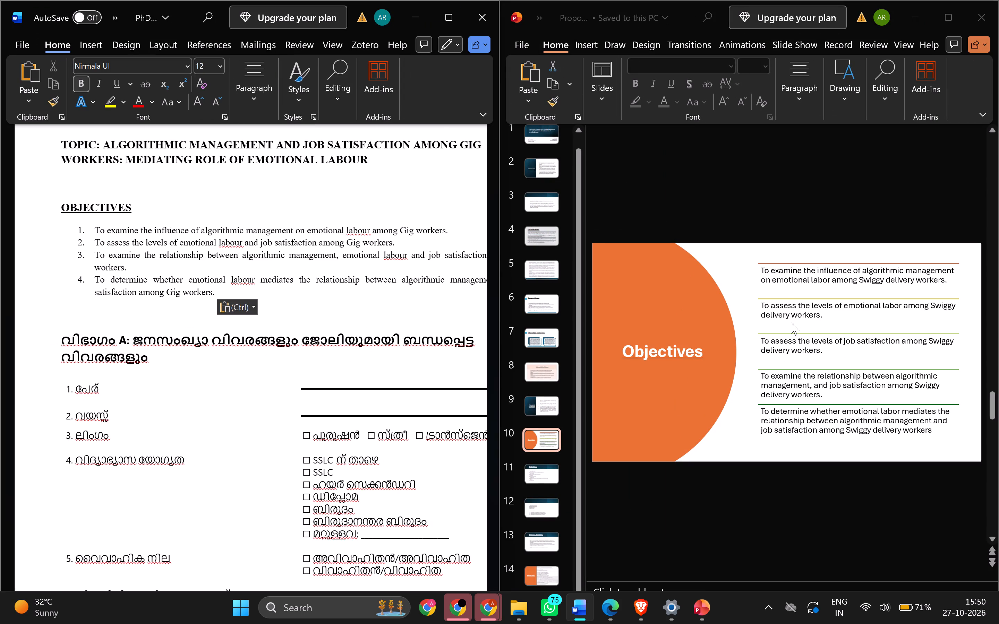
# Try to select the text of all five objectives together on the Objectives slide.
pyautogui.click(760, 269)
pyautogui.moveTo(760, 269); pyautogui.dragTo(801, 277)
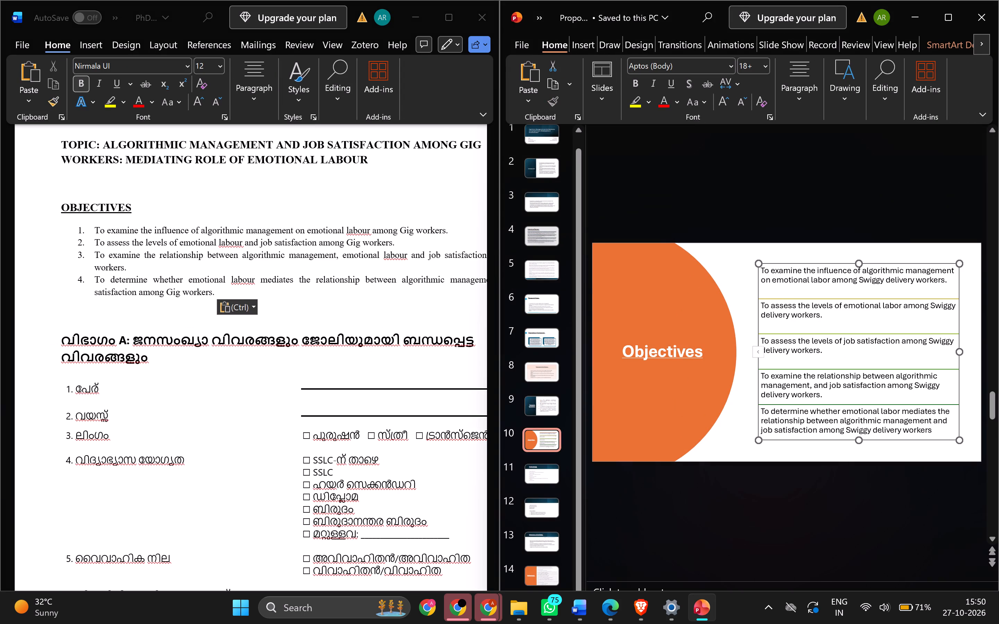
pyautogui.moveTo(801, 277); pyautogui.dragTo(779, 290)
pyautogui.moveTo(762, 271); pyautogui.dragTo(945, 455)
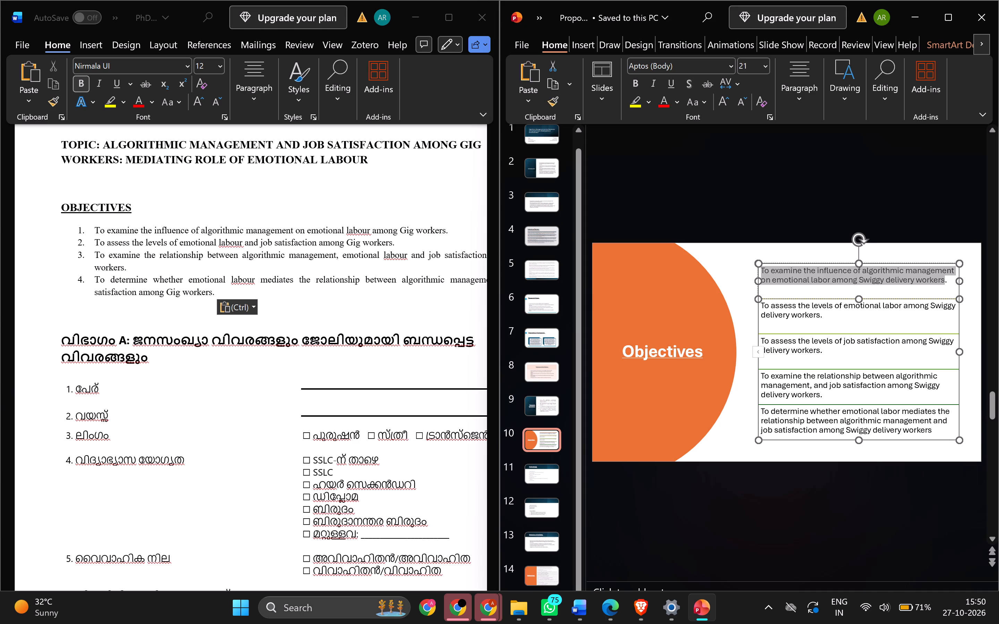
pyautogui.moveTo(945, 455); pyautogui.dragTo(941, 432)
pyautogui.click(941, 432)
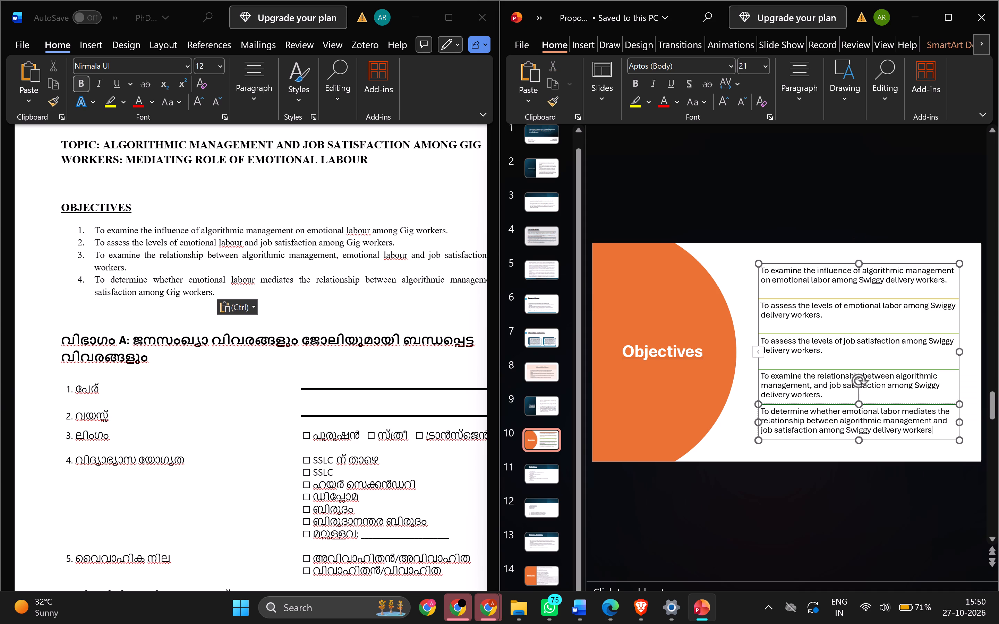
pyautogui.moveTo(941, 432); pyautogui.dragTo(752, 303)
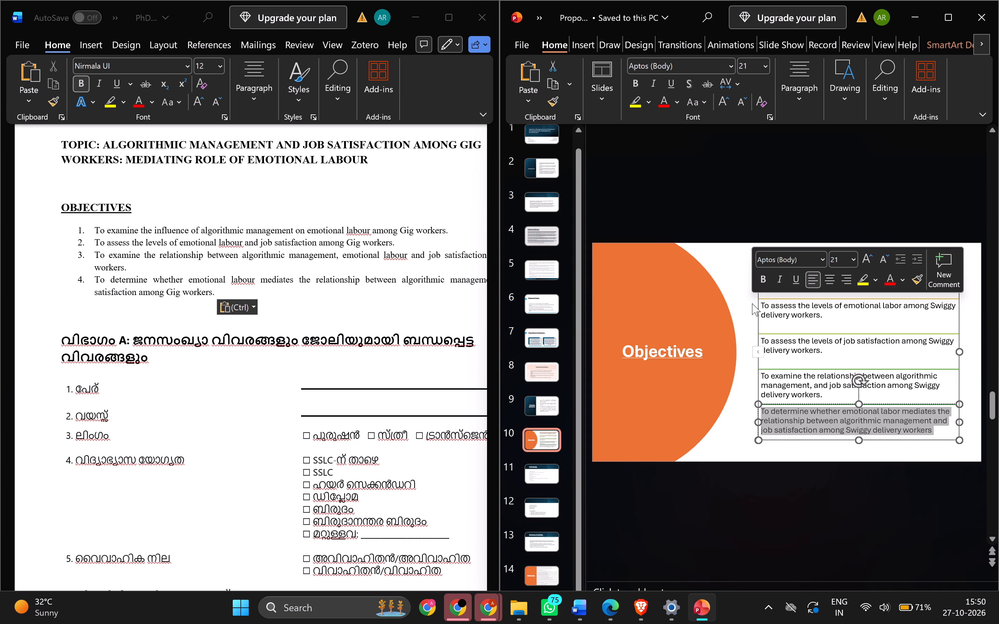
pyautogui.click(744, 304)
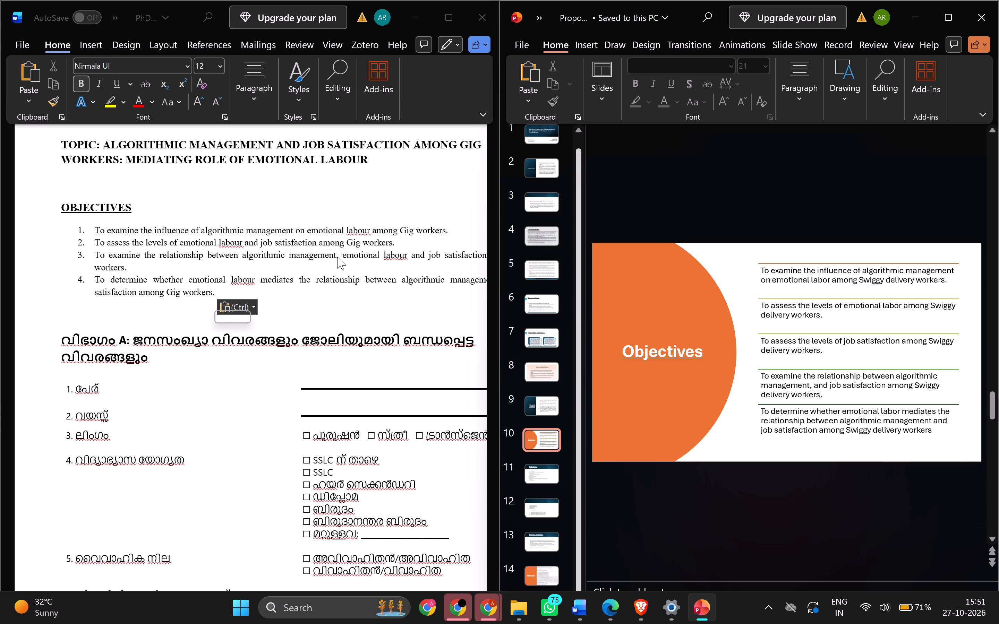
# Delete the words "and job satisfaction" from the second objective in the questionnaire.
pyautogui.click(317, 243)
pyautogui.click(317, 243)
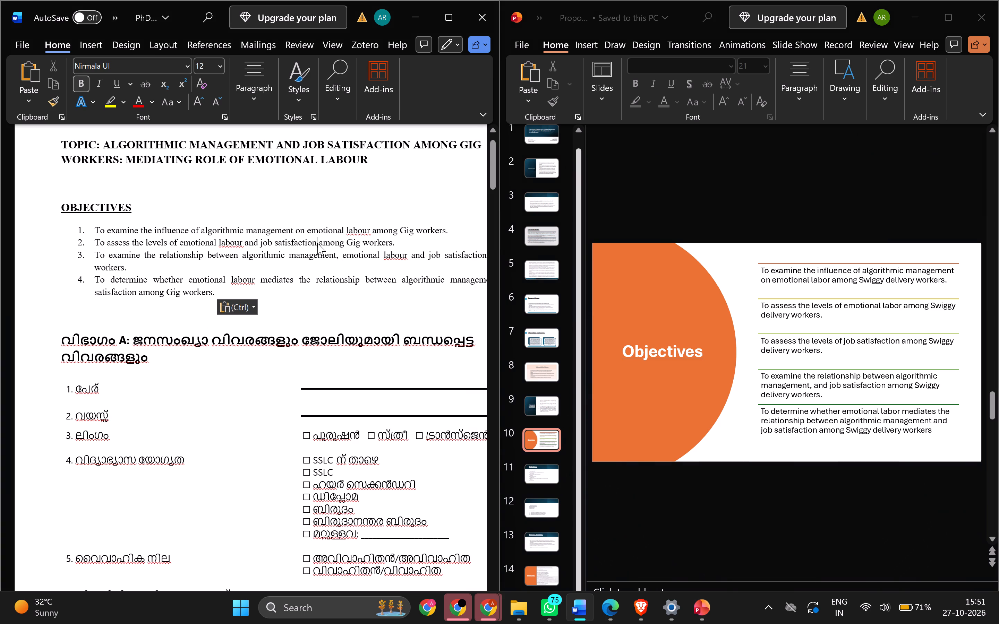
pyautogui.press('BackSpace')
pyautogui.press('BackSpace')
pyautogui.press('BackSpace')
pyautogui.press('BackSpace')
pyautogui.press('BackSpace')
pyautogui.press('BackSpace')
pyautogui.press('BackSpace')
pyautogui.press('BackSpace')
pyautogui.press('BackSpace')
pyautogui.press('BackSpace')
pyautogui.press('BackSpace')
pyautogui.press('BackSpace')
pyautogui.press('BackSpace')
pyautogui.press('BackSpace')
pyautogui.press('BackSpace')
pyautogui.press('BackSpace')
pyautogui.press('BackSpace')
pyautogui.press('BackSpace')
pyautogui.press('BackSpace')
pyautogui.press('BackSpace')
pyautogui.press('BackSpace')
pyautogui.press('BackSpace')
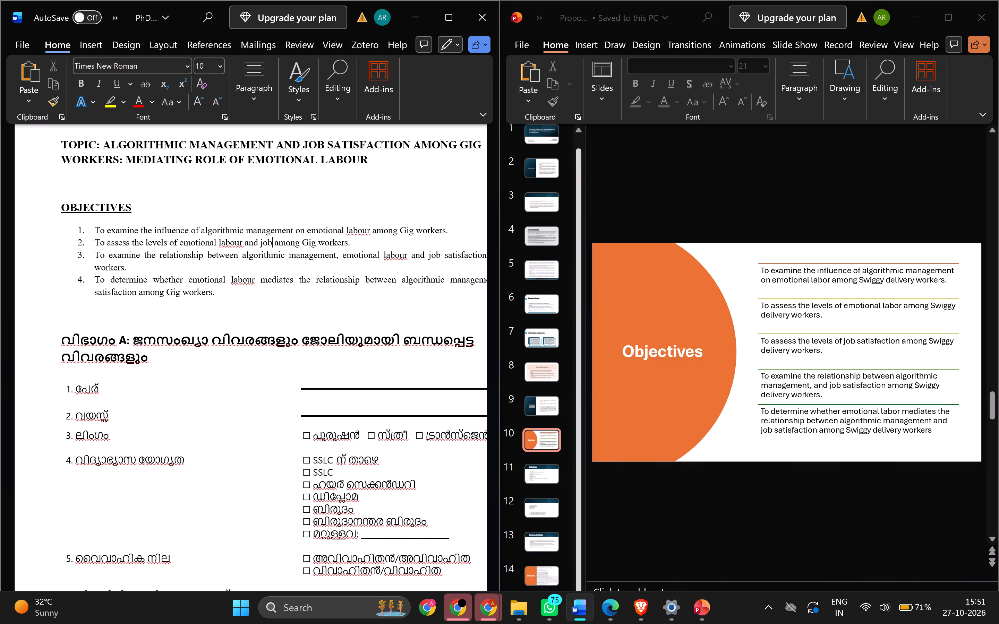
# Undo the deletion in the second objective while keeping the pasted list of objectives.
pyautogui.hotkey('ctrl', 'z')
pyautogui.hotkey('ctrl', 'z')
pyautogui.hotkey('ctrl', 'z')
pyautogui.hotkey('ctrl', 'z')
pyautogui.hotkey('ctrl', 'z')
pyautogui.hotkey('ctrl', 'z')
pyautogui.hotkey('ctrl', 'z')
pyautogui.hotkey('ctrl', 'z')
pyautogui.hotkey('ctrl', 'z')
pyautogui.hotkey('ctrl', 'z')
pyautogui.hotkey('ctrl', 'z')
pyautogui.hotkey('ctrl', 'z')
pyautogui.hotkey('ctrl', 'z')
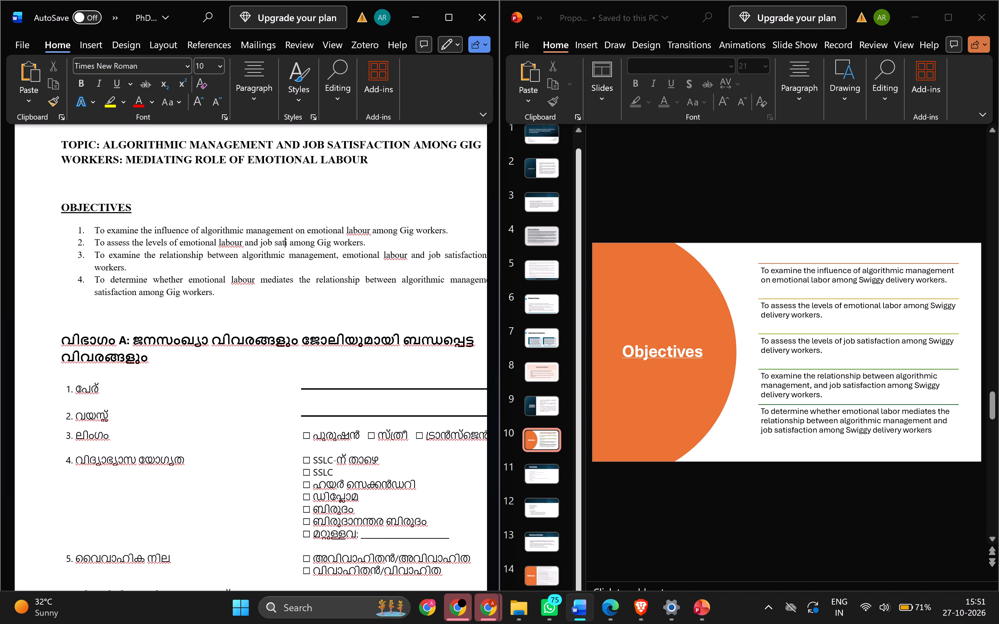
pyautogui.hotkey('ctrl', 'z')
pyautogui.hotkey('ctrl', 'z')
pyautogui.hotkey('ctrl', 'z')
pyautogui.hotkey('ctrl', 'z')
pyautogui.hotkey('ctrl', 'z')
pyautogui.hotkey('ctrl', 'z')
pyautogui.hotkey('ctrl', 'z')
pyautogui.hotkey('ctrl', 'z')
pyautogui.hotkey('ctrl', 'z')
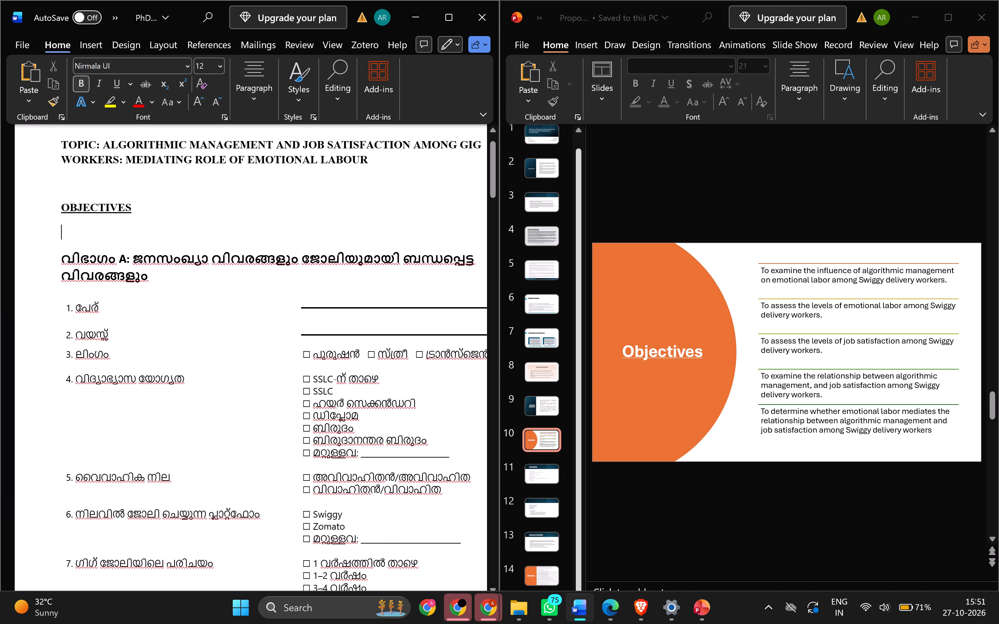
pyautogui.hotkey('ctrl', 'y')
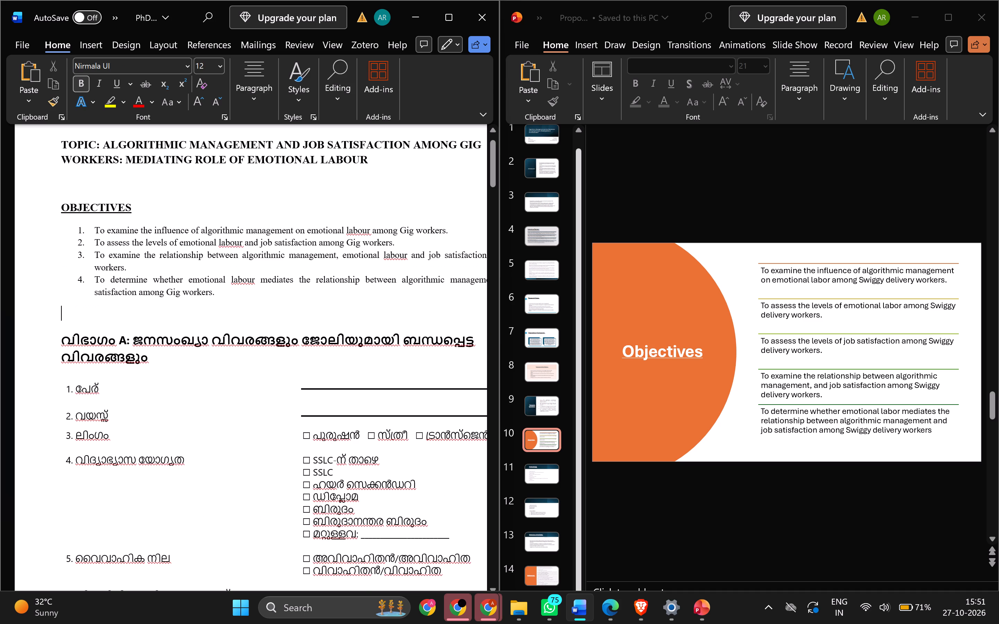
# Cut "job satisfaction" from the second objective and remove the leftover "and", leaving "To assess the levels of emotional labour among Gig workers.".
pyautogui.click(321, 243)
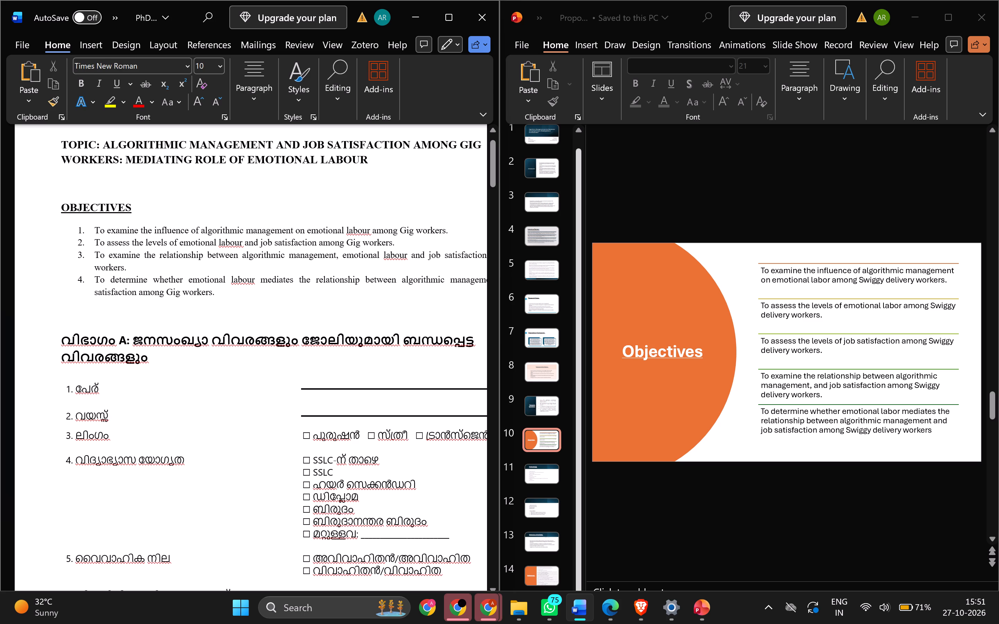
pyautogui.hotkey('shift', 'Left')
pyautogui.hotkey('shift', 'Left')
pyautogui.hotkey('shift', 'Left')
pyautogui.hotkey('shift', 'Left')
pyautogui.hotkey('shift', 'Left')
pyautogui.hotkey('shift', 'Left')
pyautogui.hotkey('shift', 'Left')
pyautogui.hotkey('shift', 'Left')
pyautogui.hotkey('shift', 'Left')
pyautogui.hotkey('shift', 'Left')
pyautogui.hotkey('shift', 'Left')
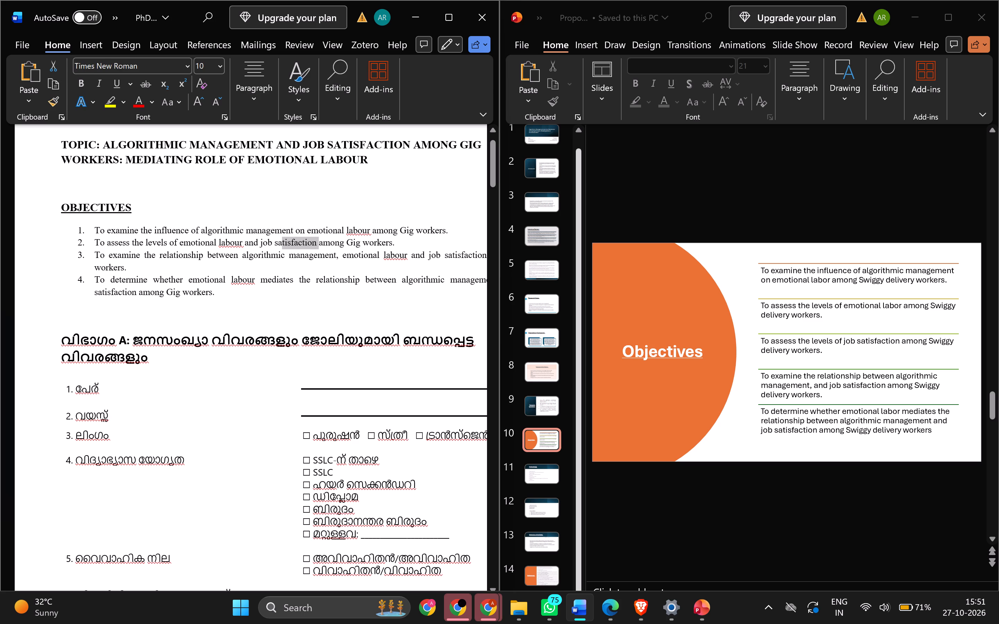
pyautogui.hotkey('shift', 'Left')
pyautogui.hotkey('shift', 'Left')
pyautogui.hotkey('shift', 'Left')
pyautogui.hotkey('shift', 'Left')
pyautogui.hotkey('shift', 'Left')
pyautogui.hotkey('shift', 'Left')
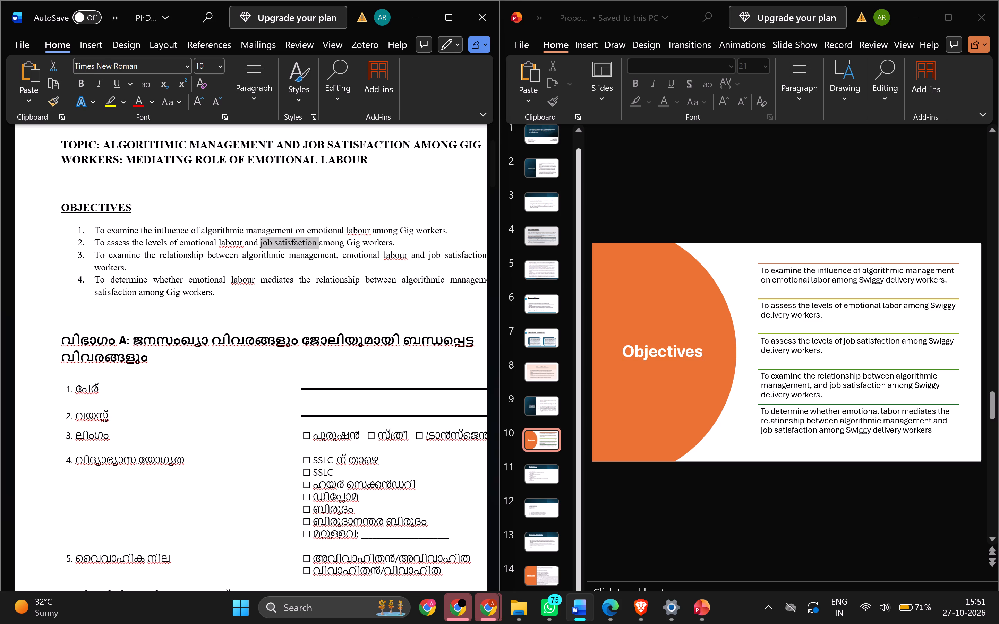
pyautogui.hotkey('ctrl', 'x')
pyautogui.press('BackSpace')
pyautogui.press('BackSpace')
pyautogui.press('BackSpace')
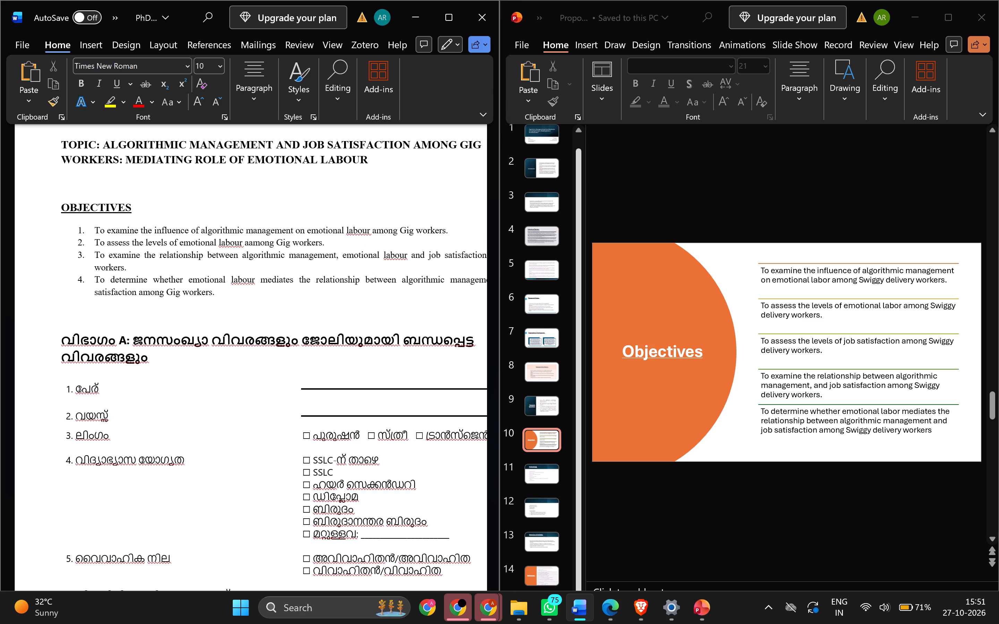
pyautogui.press('BackSpace')
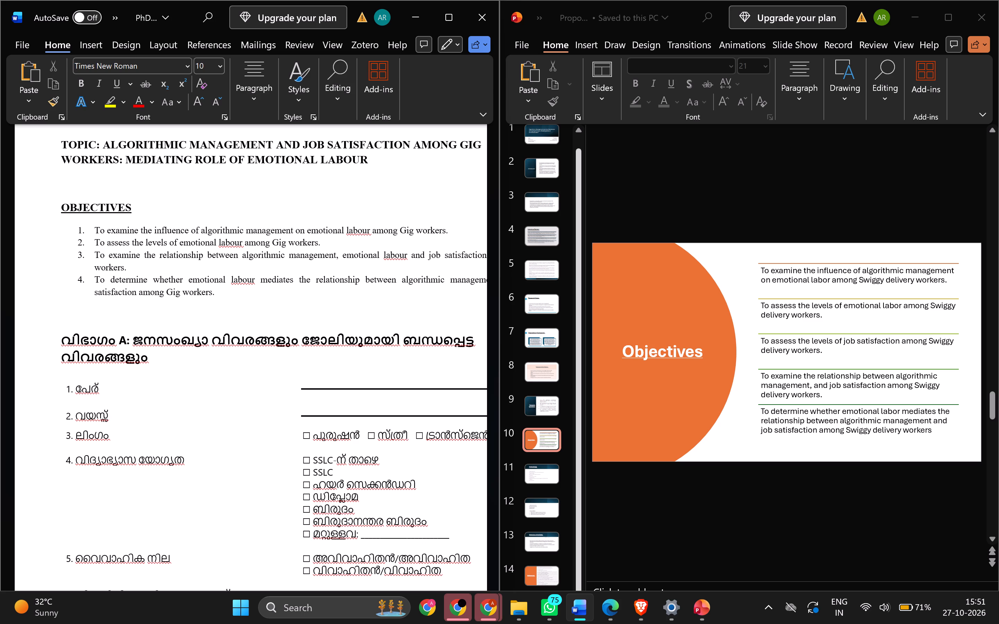
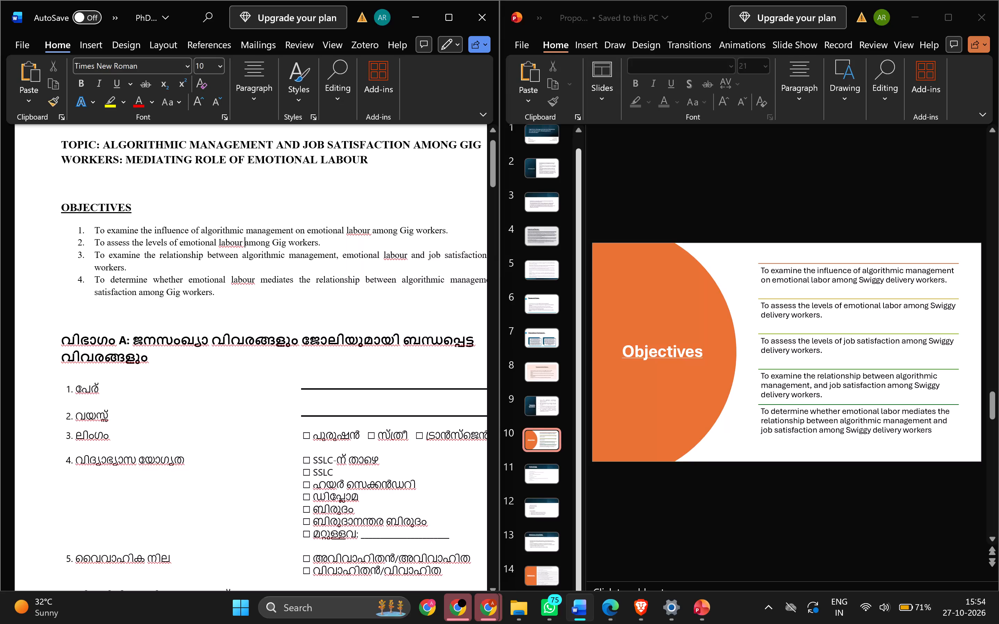
# Add a third objective below the second, reading "To assess the levels of job satisfaction", using the cut words and the second objective's opening.
pyautogui.press('Return')
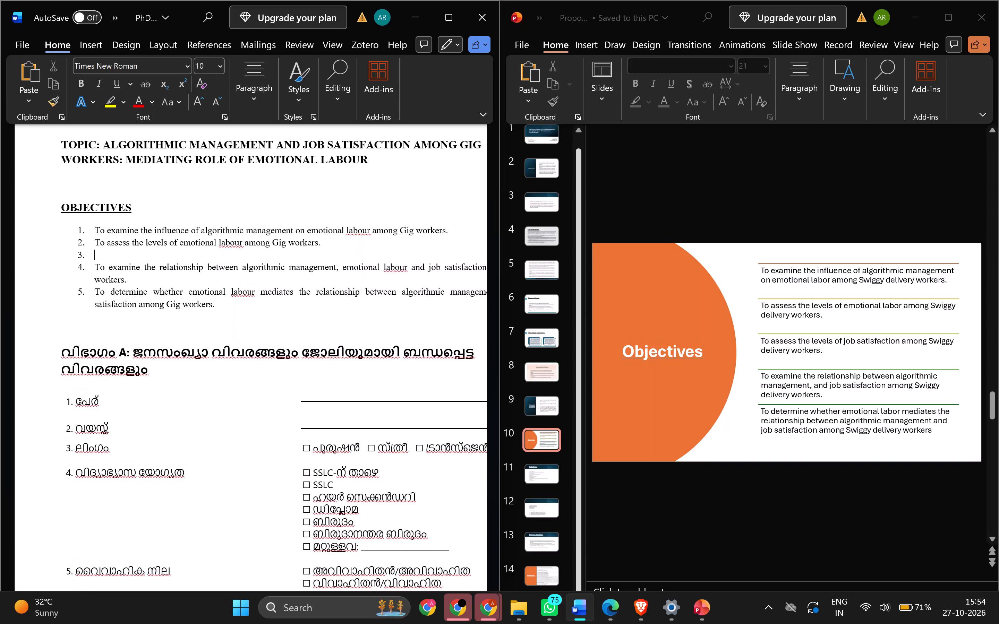
pyautogui.hotkey('ctrl', 'v')
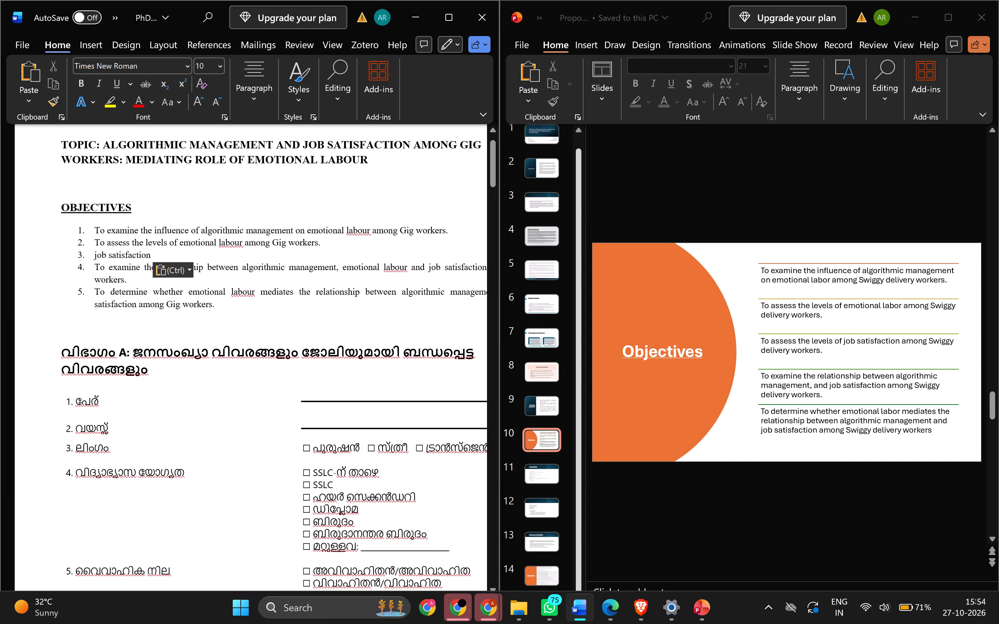
pyautogui.moveTo(94, 241); pyautogui.dragTo(174, 245)
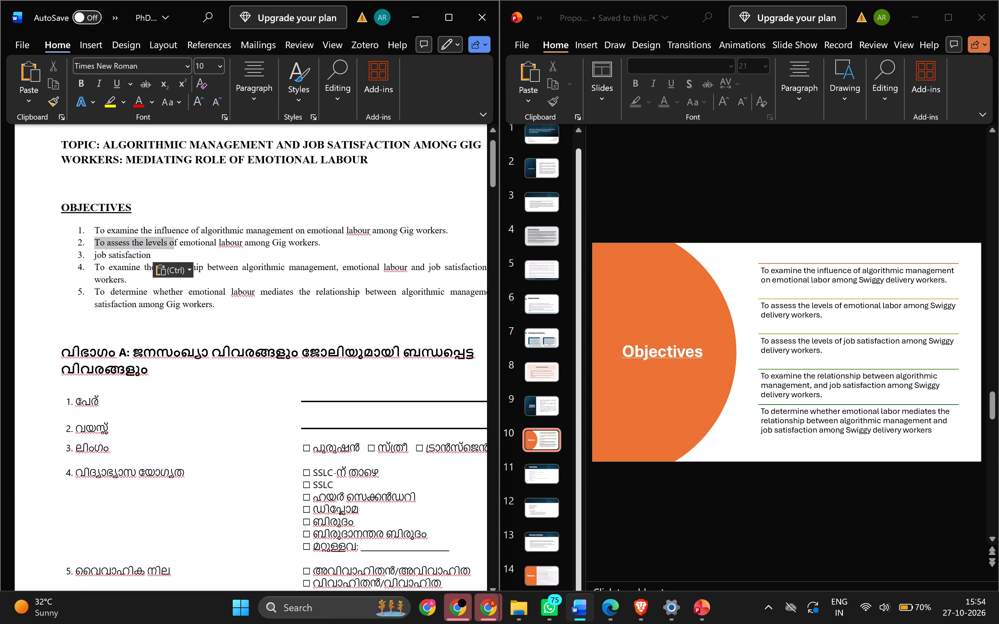
pyautogui.moveTo(174, 245); pyautogui.dragTo(177, 243)
pyautogui.hotkey('ctrl', 'c')
pyautogui.click(94, 257)
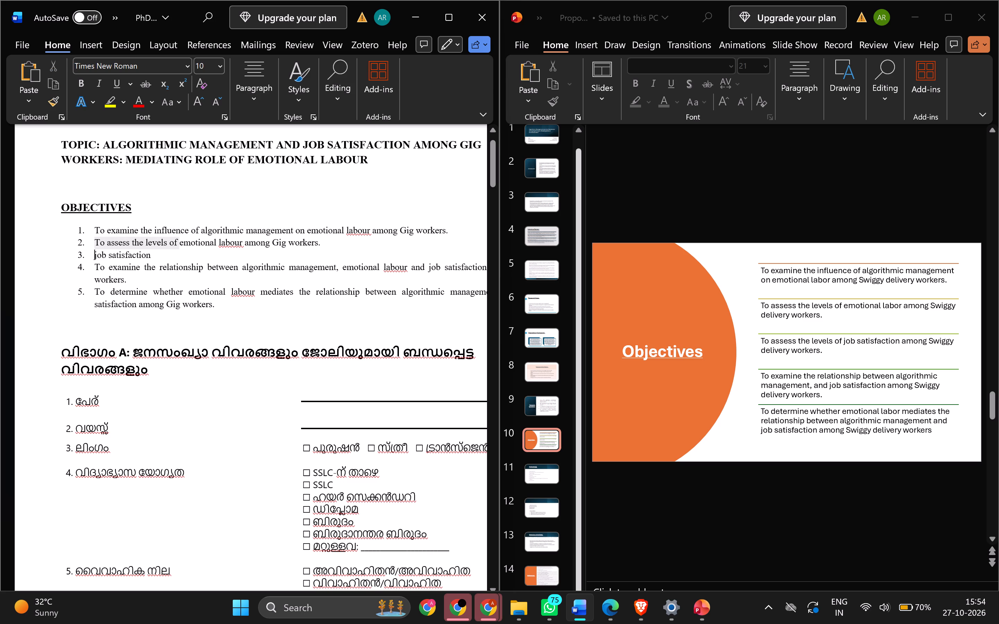
pyautogui.hotkey('ctrl', 'v')
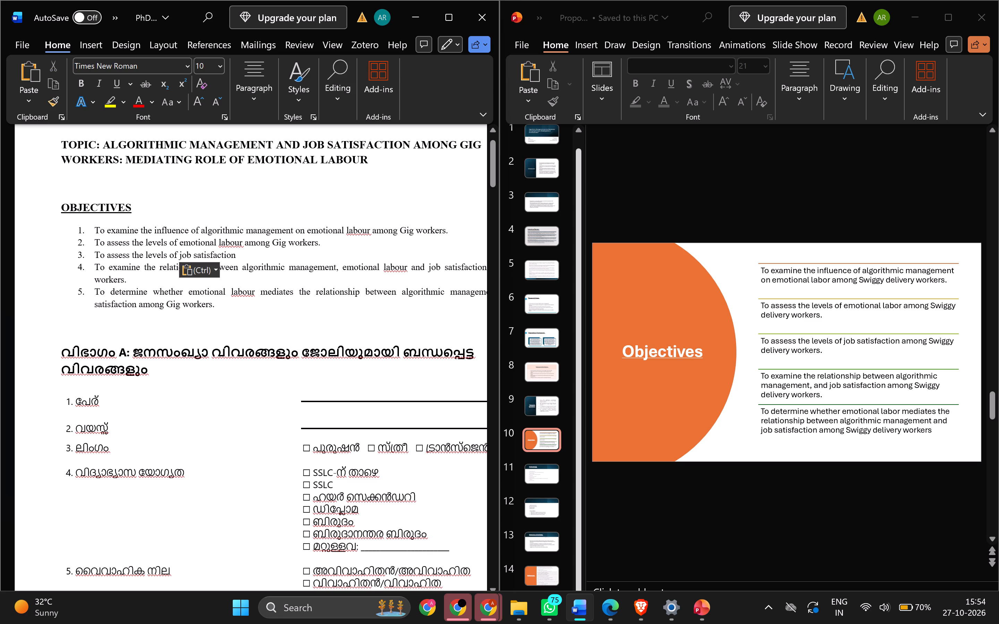
# Complete the third objective with "among Gig workers." copied from the second objective, leaving no empty list item below it.
pyautogui.click(332, 245)
pyautogui.moveTo(332, 245); pyautogui.dragTo(262, 246)
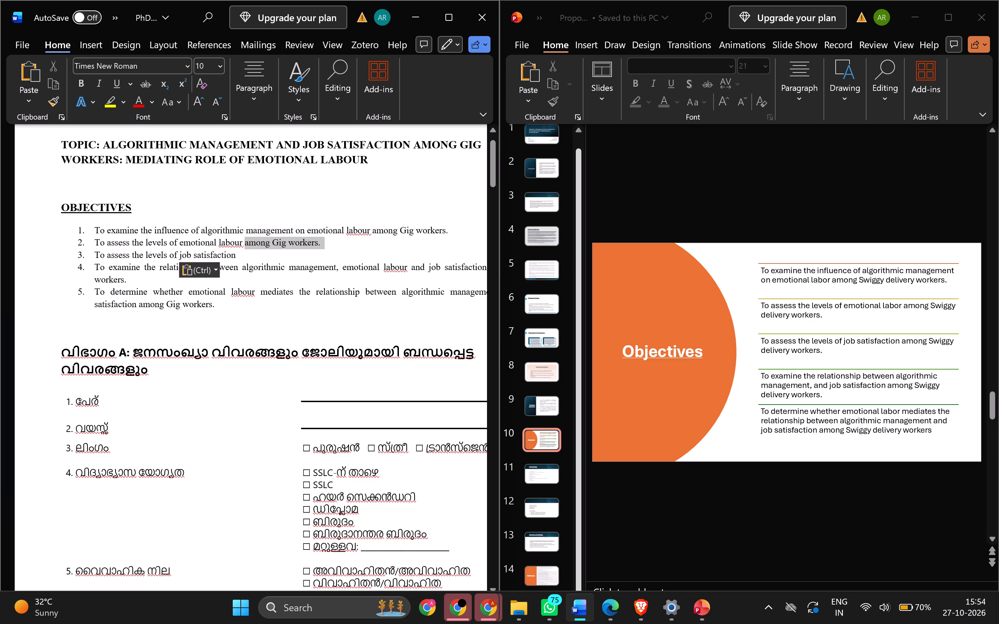
pyautogui.moveTo(262, 246); pyautogui.dragTo(255, 247)
pyautogui.hotkey('ctrl', 'c')
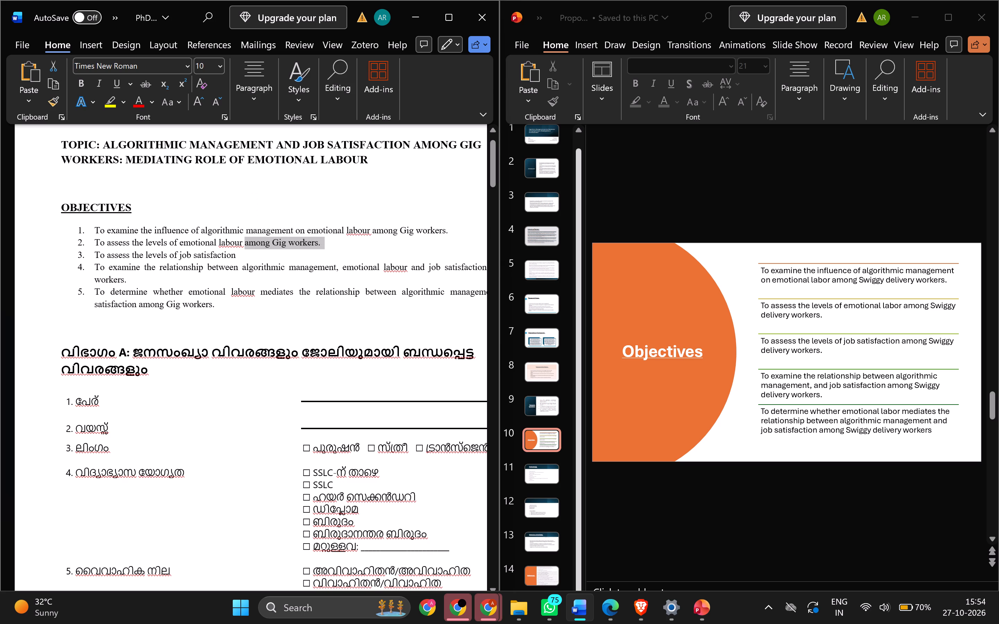
pyautogui.click(255, 260)
pyautogui.hotkey('ctrl', 'v')
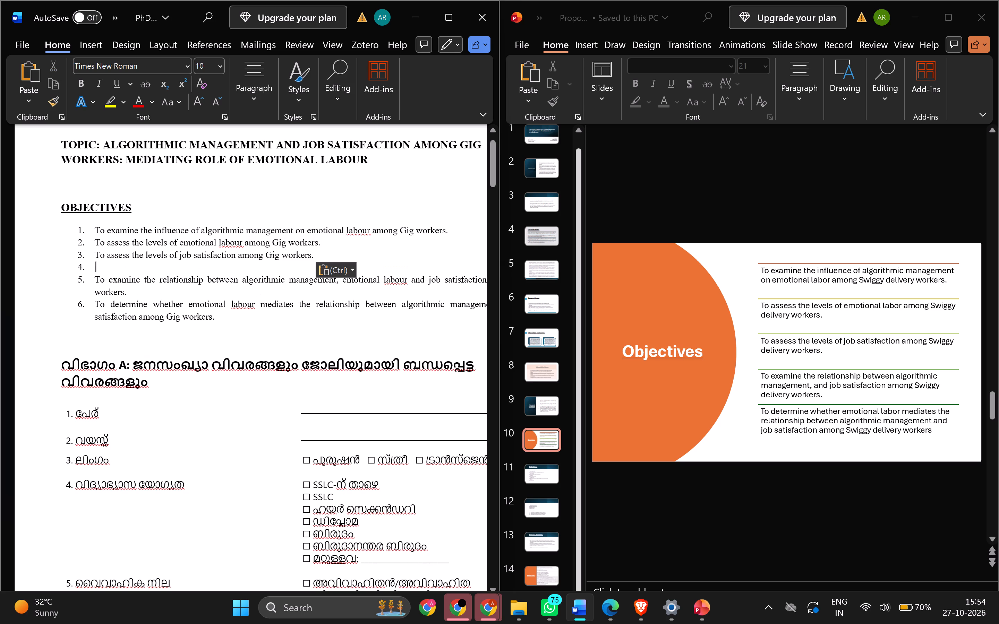
pyautogui.press('BackSpace')
pyautogui.press('BackSpace')
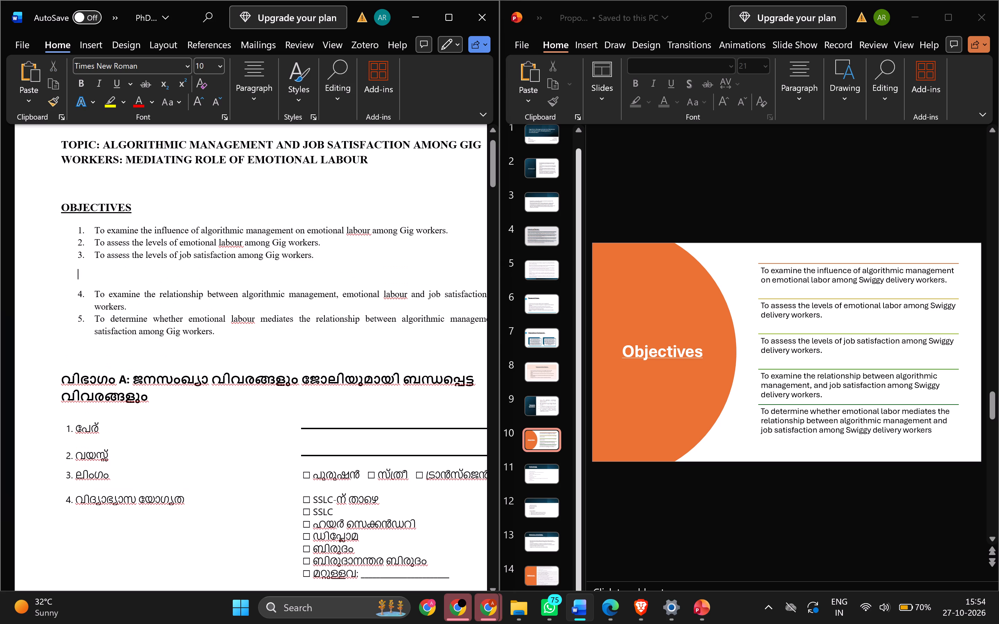
pyautogui.press('BackSpace')
pyautogui.press('BackSpace')
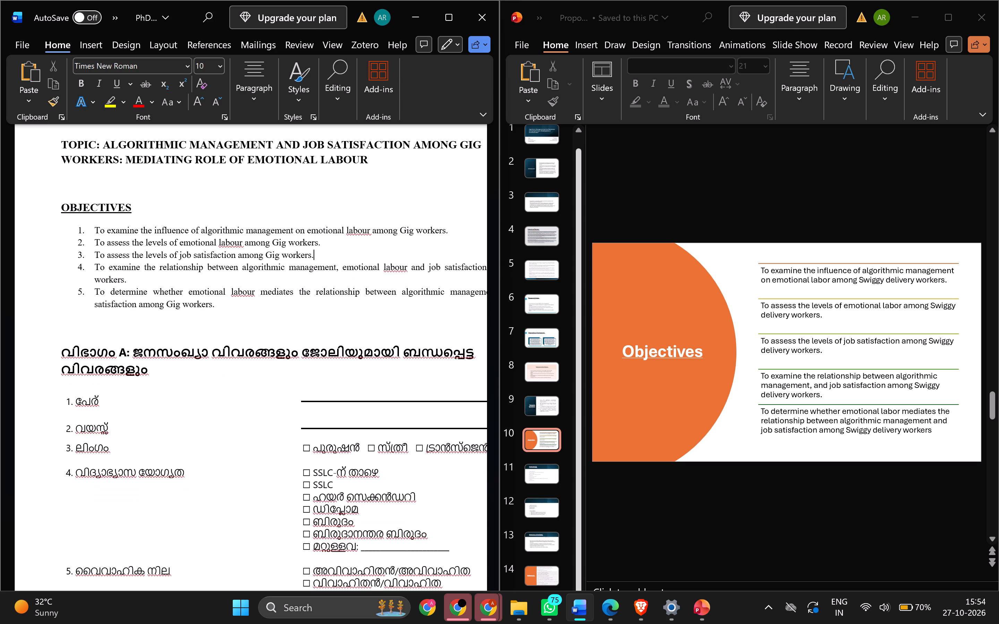
# Save the questionnaire and maximize its window.
pyautogui.hotkey('ctrl', 's')
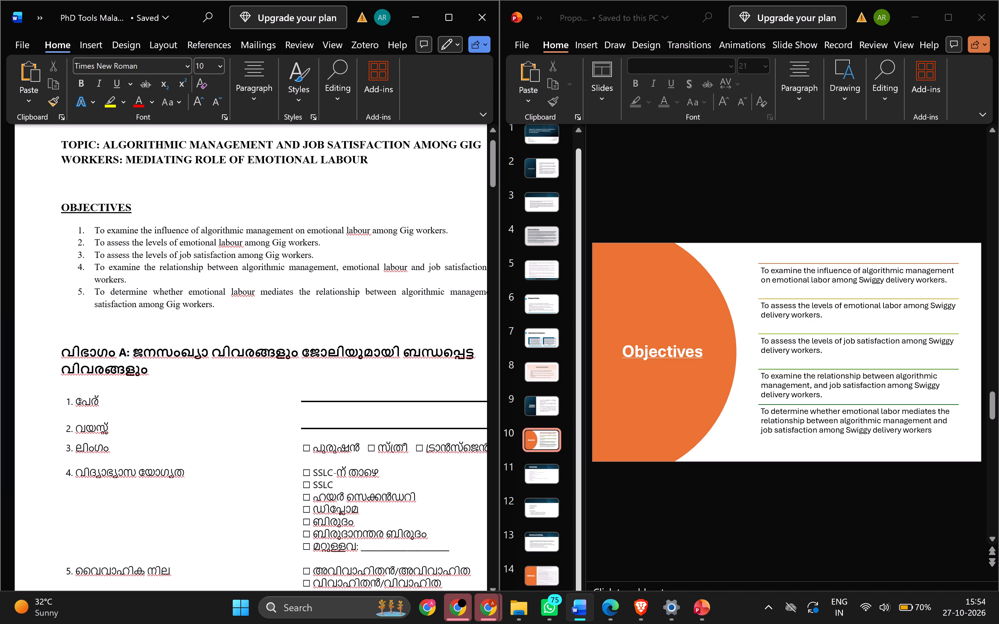
pyautogui.click(458, 12)
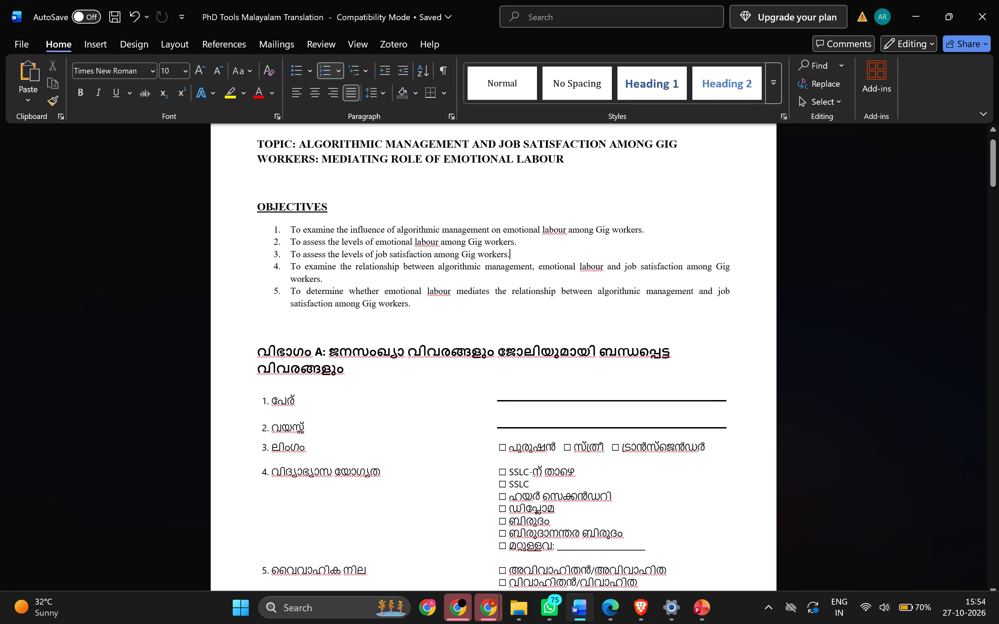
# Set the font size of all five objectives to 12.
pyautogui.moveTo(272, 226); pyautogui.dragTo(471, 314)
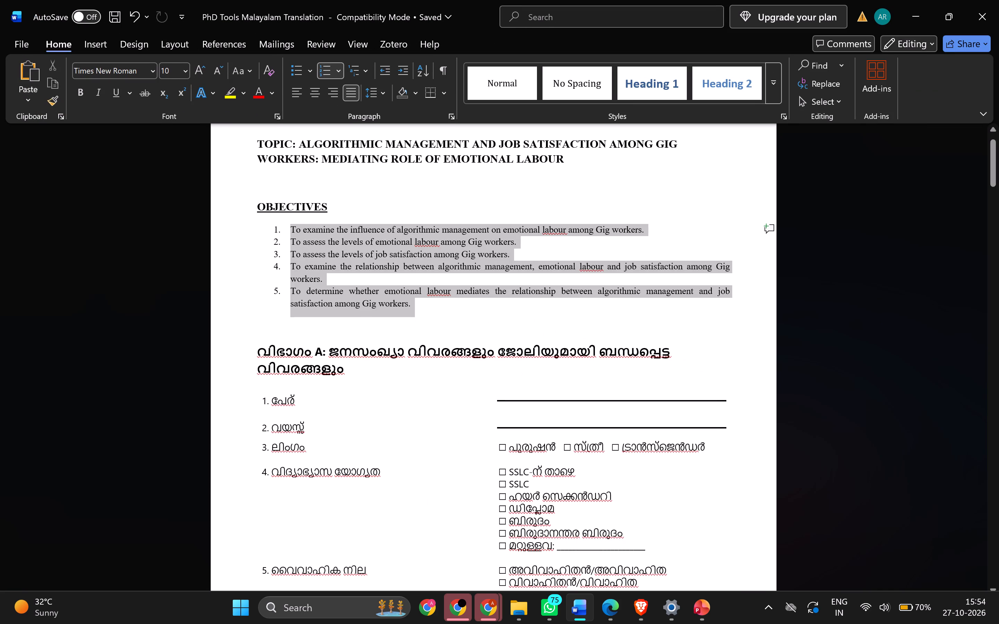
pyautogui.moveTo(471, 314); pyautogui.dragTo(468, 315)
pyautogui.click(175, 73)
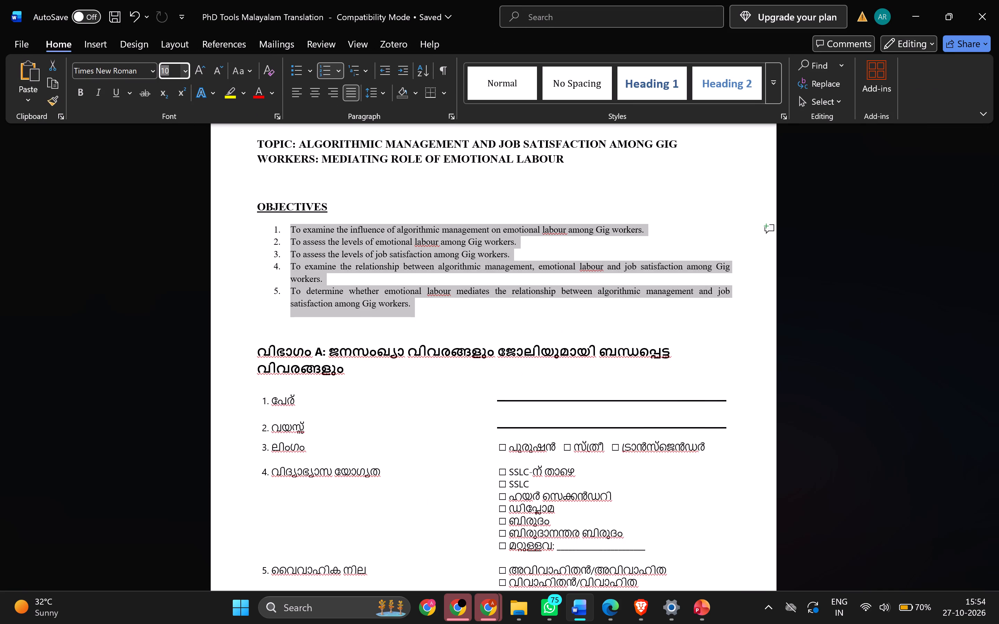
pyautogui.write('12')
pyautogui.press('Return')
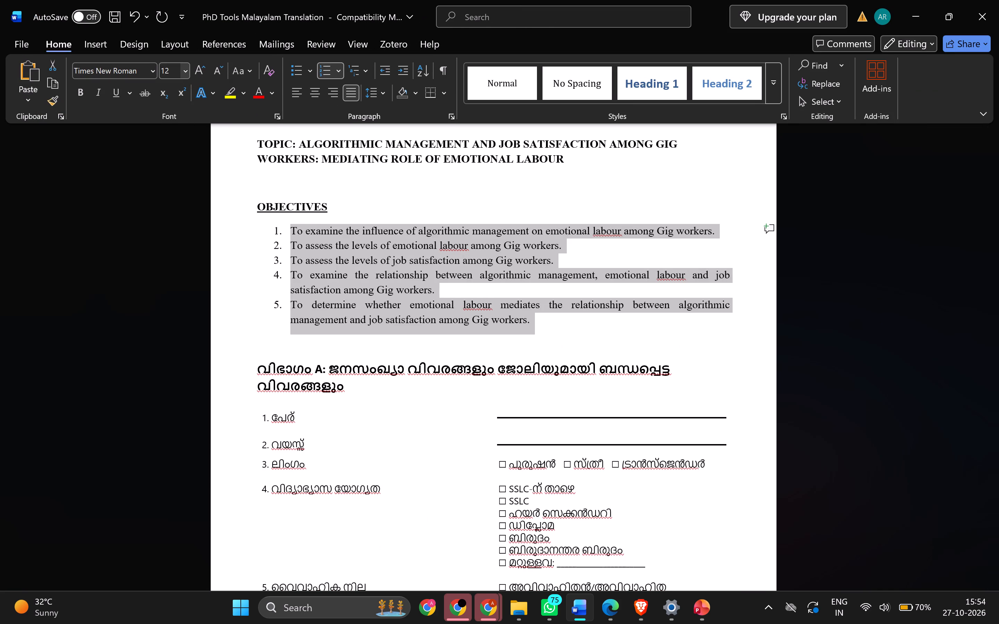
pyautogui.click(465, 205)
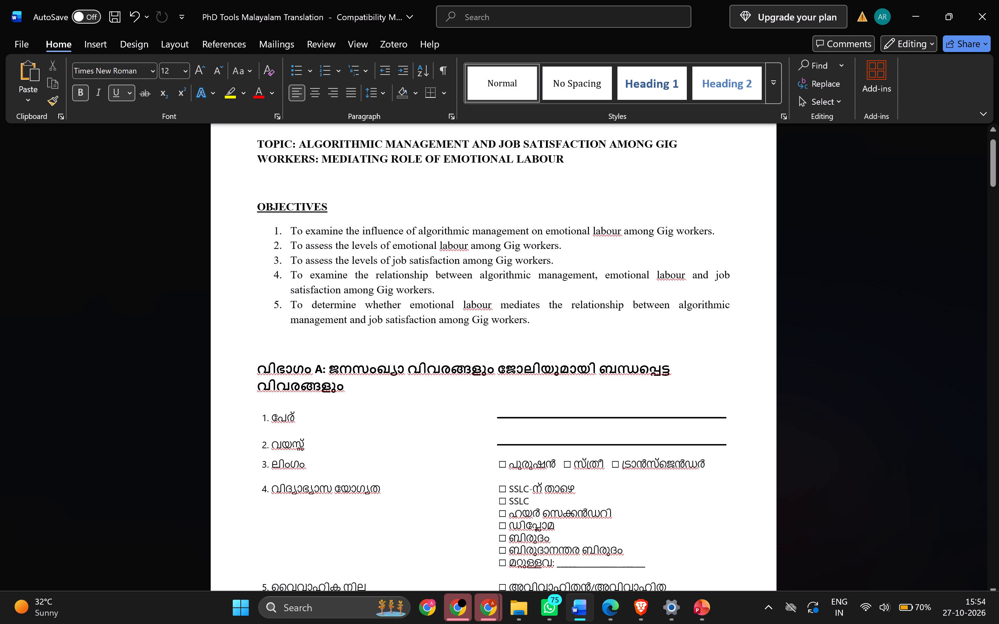
# Insert a page break before the Section A heading so that it starts on a new page.
pyautogui.click(260, 366)
pyautogui.click(88, 44)
pyautogui.click(58, 106)
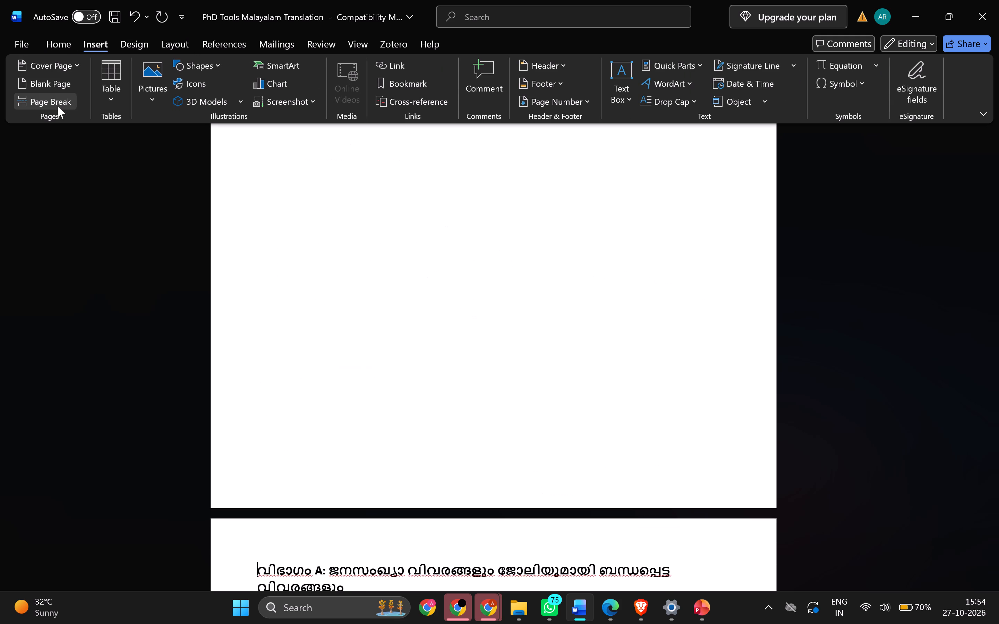
# Set the font size of the topic title, the OBJECTIVES heading and the five objectives to 14.
pyautogui.scroll(4, 369, 322)
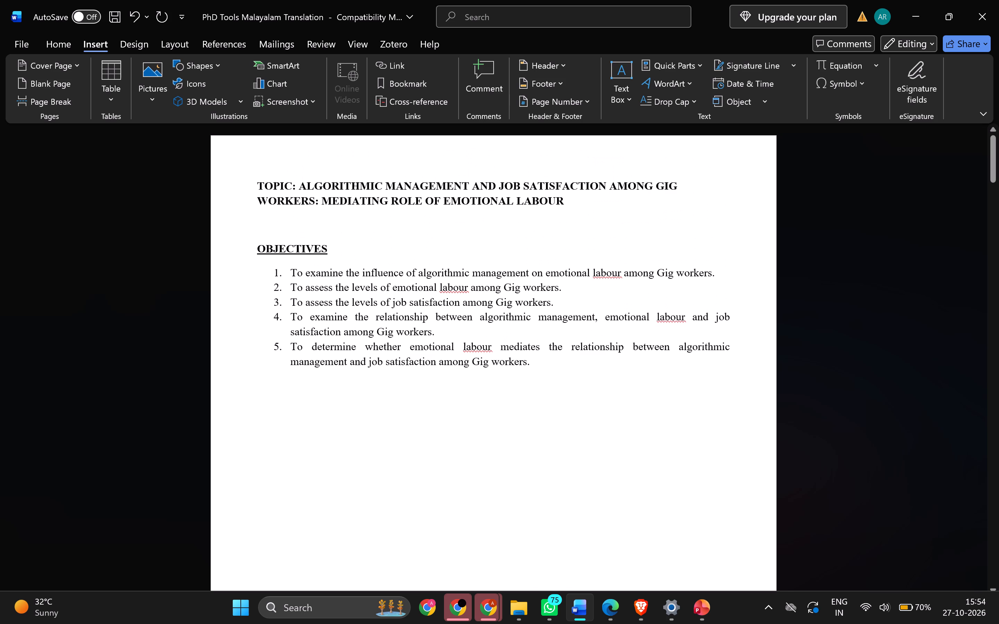
pyautogui.moveTo(256, 184); pyautogui.dragTo(587, 364)
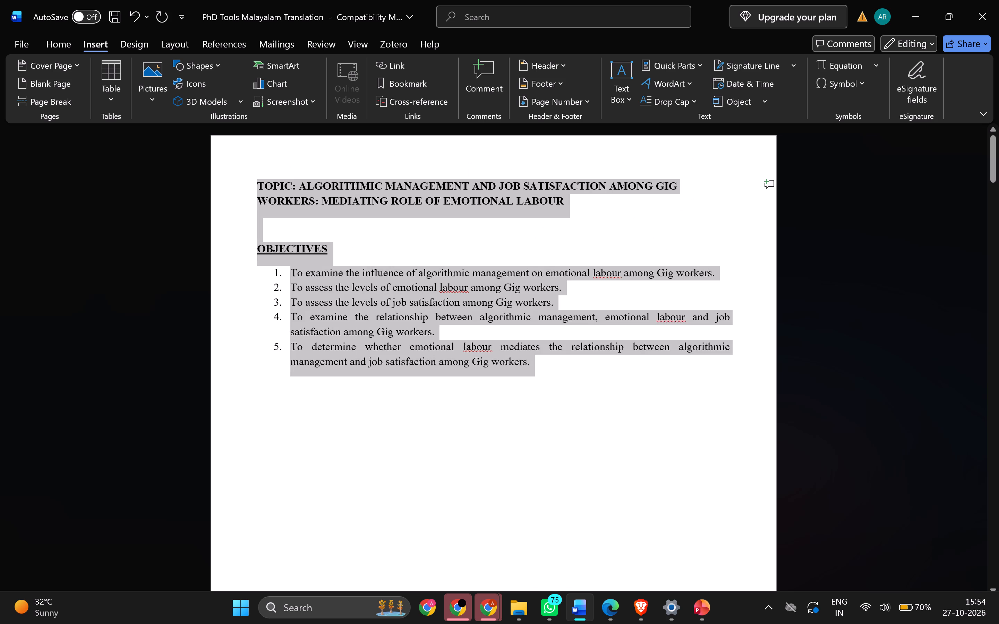
pyautogui.moveTo(587, 364); pyautogui.dragTo(585, 374)
pyautogui.click(680, 329)
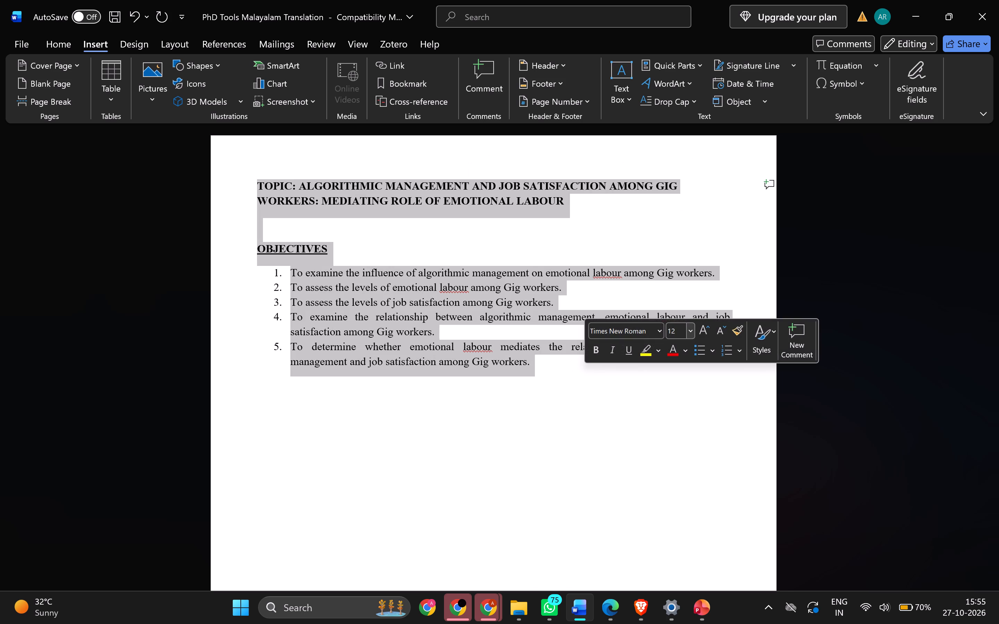
pyautogui.write('14')
pyautogui.press('BackSpace')
pyautogui.press('BackSpace')
pyautogui.press('BackSpace')
pyautogui.press('BackSpace')
pyautogui.press('BackSpace')
pyautogui.press('BackSpace')
pyautogui.press('BackSpace')
pyautogui.press('BackSpace')
pyautogui.press('BackSpace')
pyautogui.press('BackSpace')
pyautogui.press('BackSpace')
pyautogui.press('BackSpace')
pyautogui.press('BackSpace')
pyautogui.press('BackSpace')
pyautogui.press('BackSpace')
pyautogui.press('BackSpace')
pyautogui.press('BackSpace')
pyautogui.press('BackSpace')
pyautogui.press('BackSpace')
pyautogui.press('BackSpace')
pyautogui.press('BackSpace')
pyautogui.press('BackSpace')
pyautogui.press('BackSpace')
pyautogui.press('BackSpace')
pyautogui.write('14')
pyautogui.press('Return')
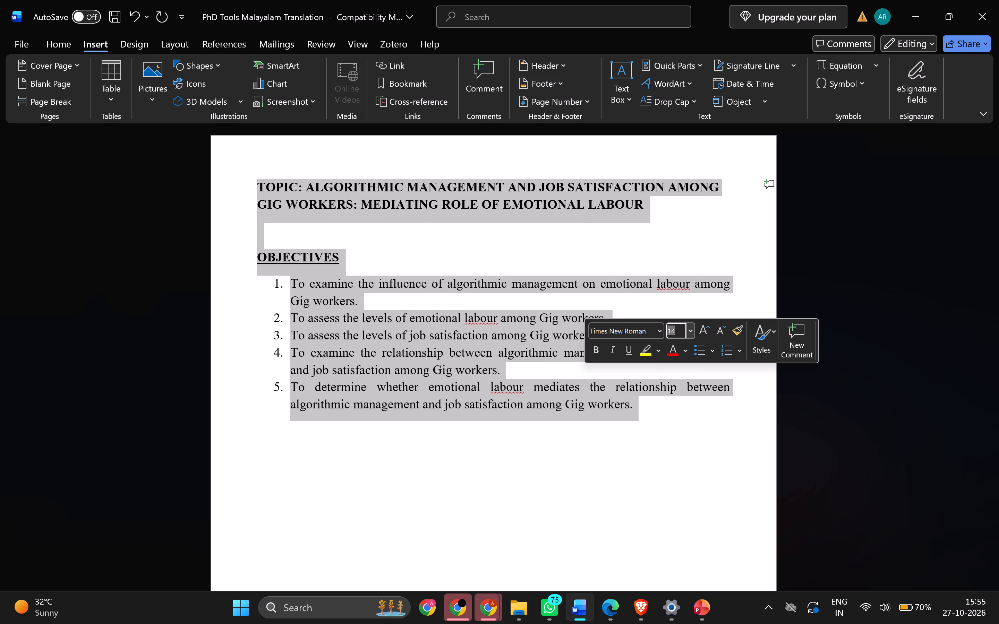
pyautogui.click(526, 463)
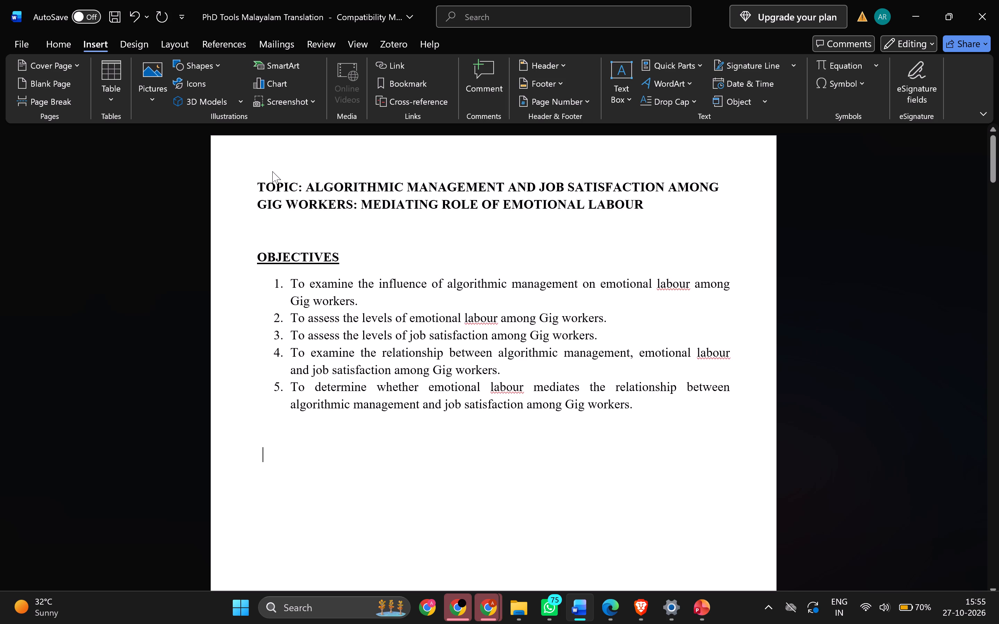
# Insert two blank lines above the topic title on the first page.
pyautogui.click(257, 182)
pyautogui.press('Return')
pyautogui.press('Return')
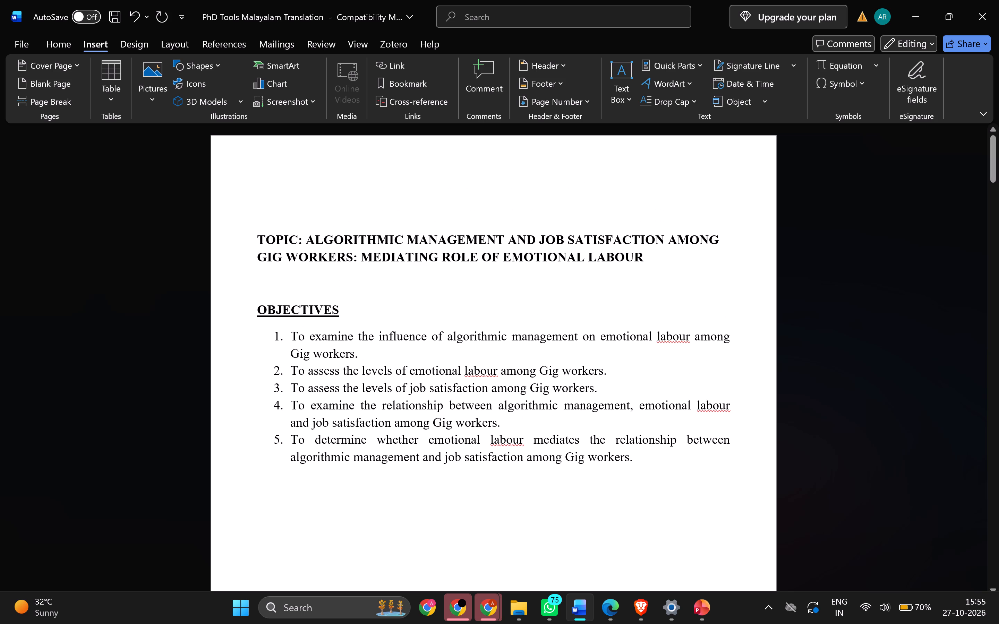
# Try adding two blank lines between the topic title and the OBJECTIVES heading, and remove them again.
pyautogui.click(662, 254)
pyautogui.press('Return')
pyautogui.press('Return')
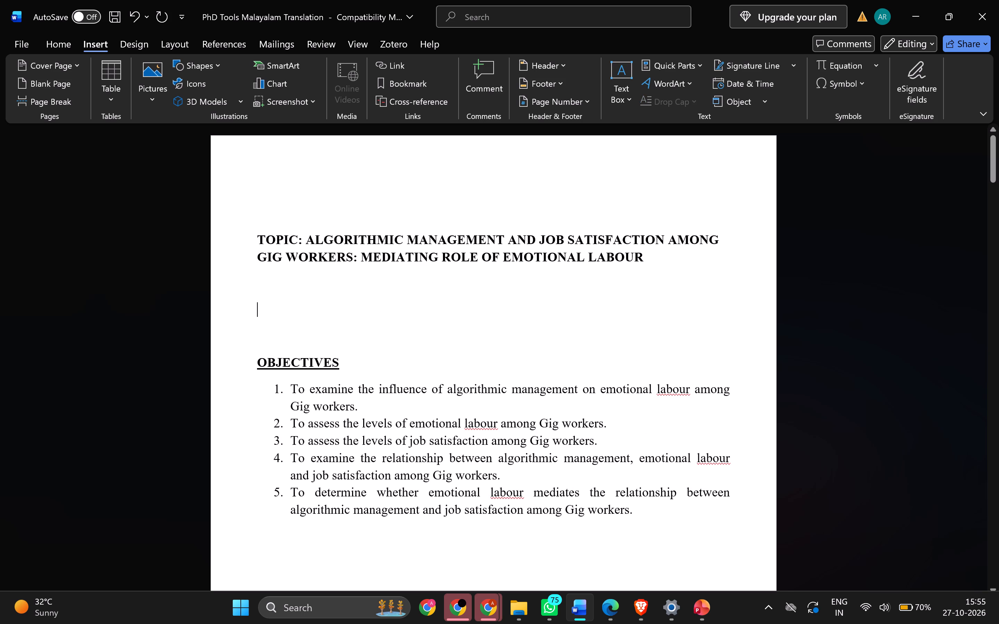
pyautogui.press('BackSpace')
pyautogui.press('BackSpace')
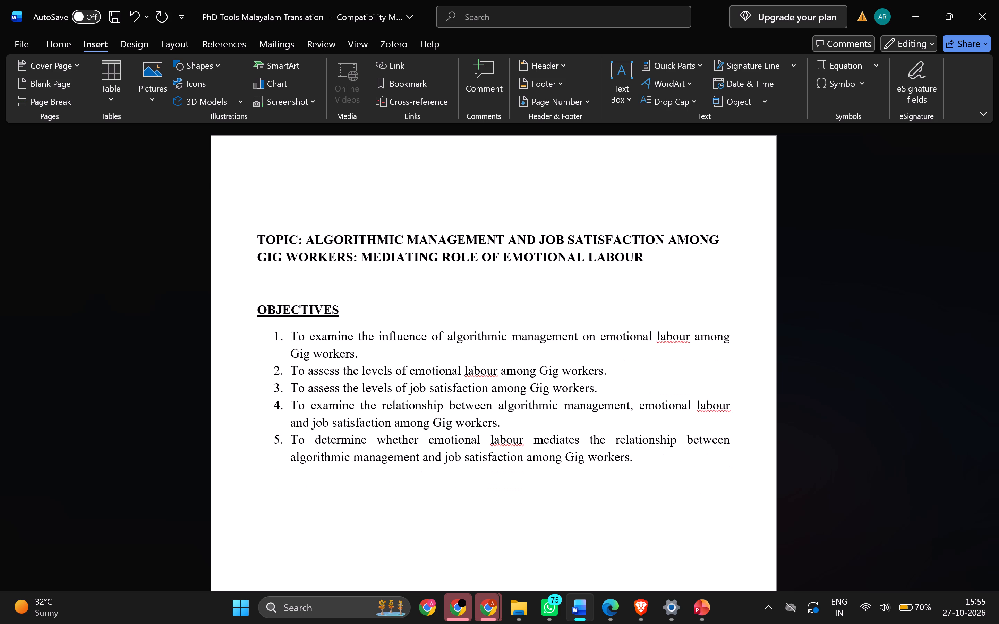
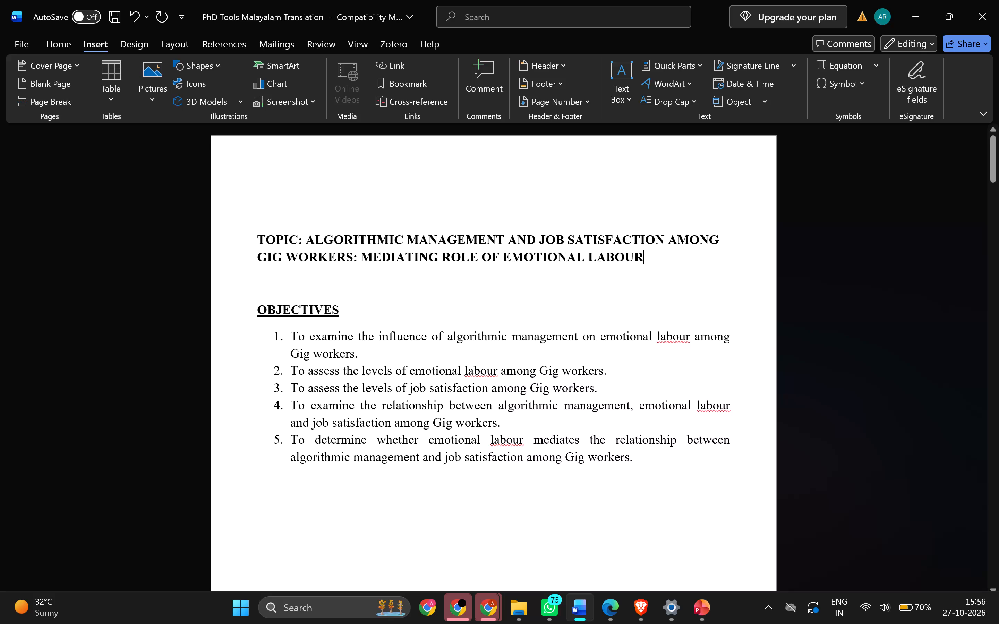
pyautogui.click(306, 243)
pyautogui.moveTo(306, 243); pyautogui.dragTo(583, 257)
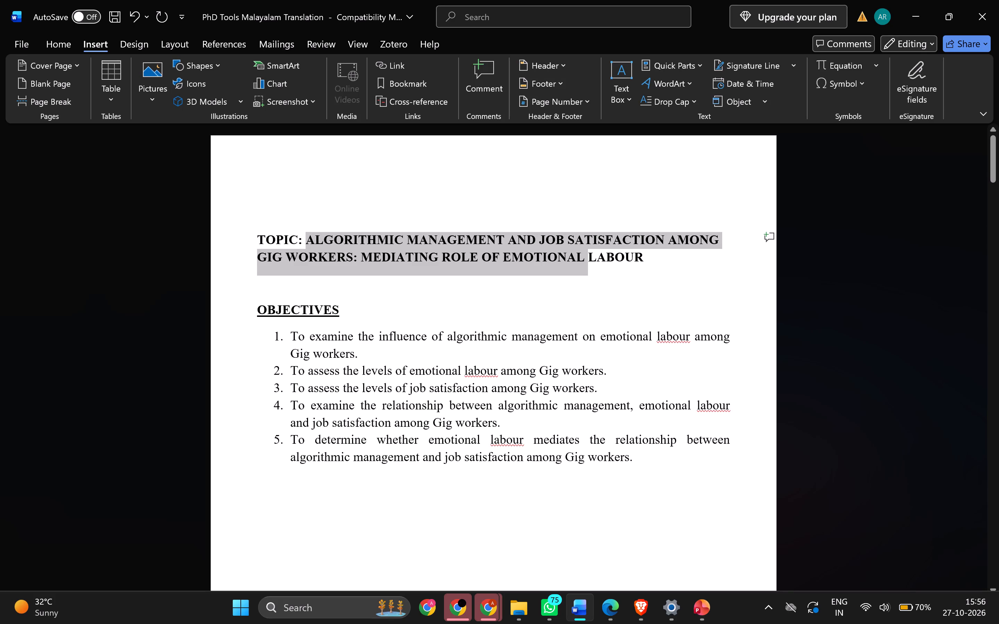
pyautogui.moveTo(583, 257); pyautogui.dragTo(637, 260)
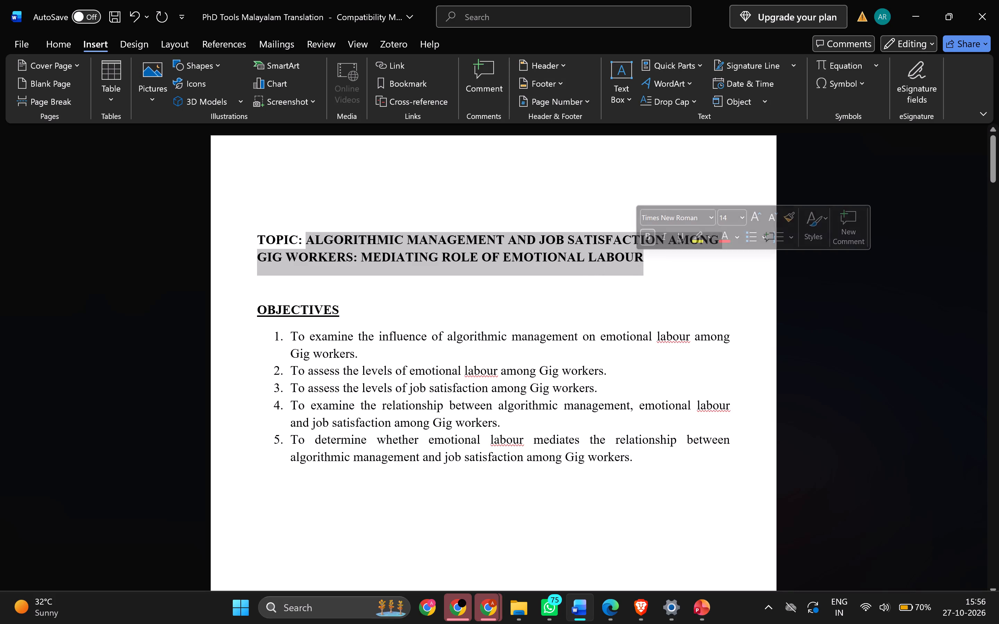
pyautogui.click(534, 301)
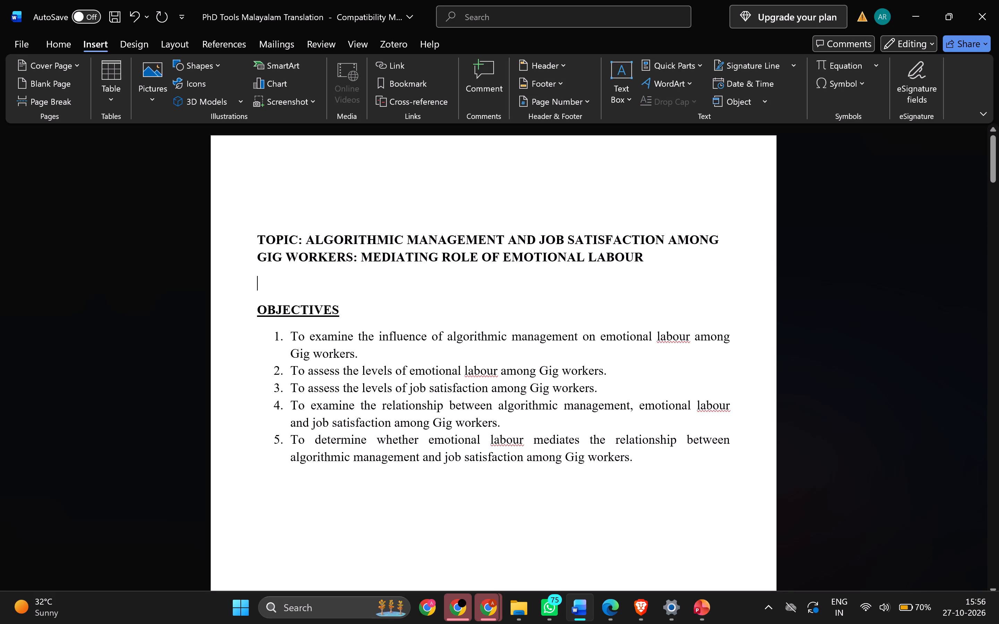
# Set the line spacing of the topic title, the OBJECTIVES heading and the five objectives to 1.5.
pyautogui.moveTo(255, 238); pyautogui.dragTo(622, 448)
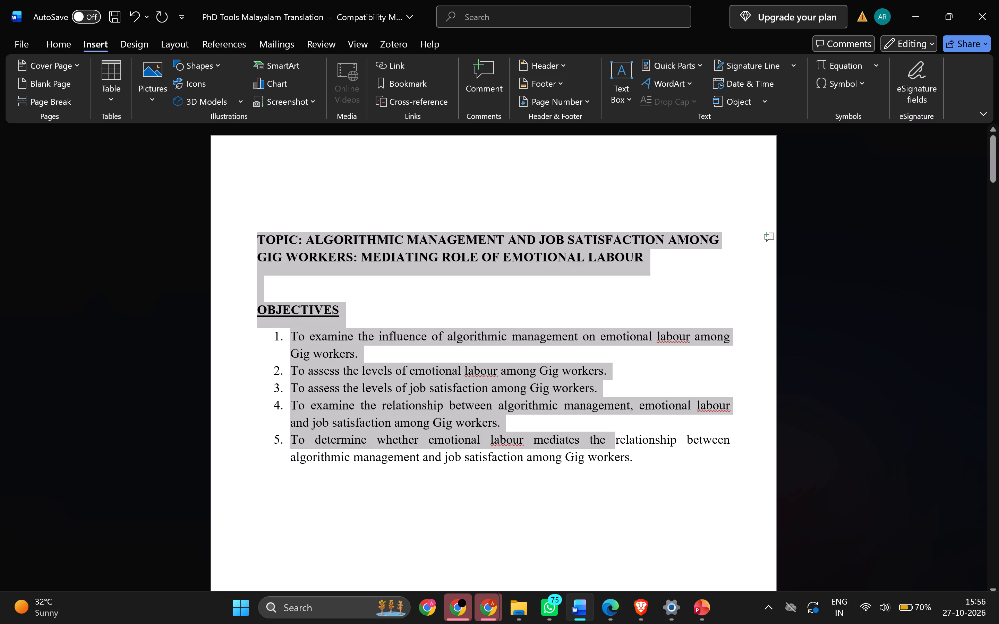
pyautogui.moveTo(622, 448); pyautogui.dragTo(641, 458)
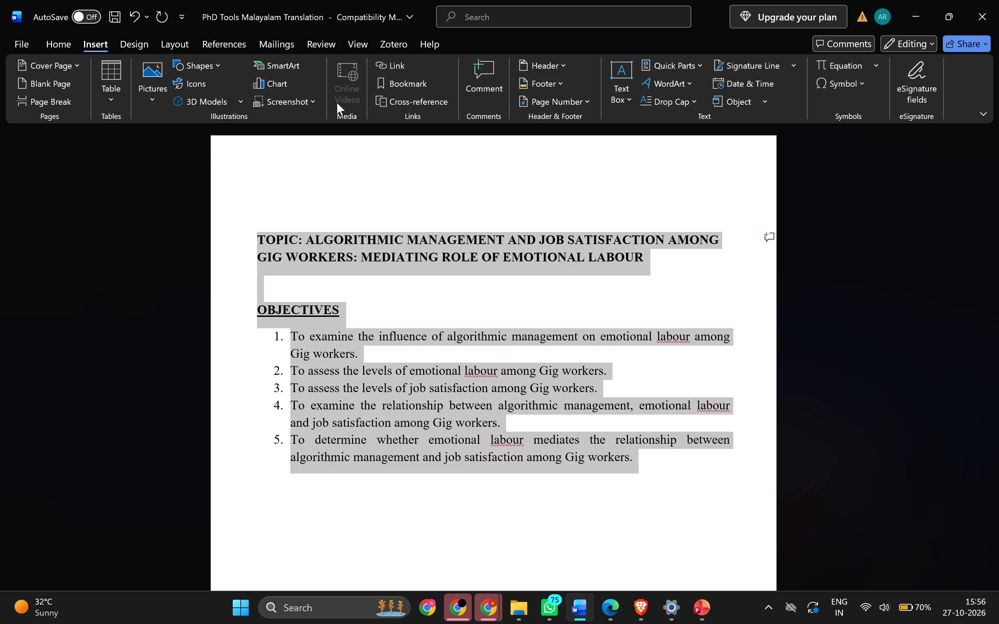
pyautogui.click(75, 46)
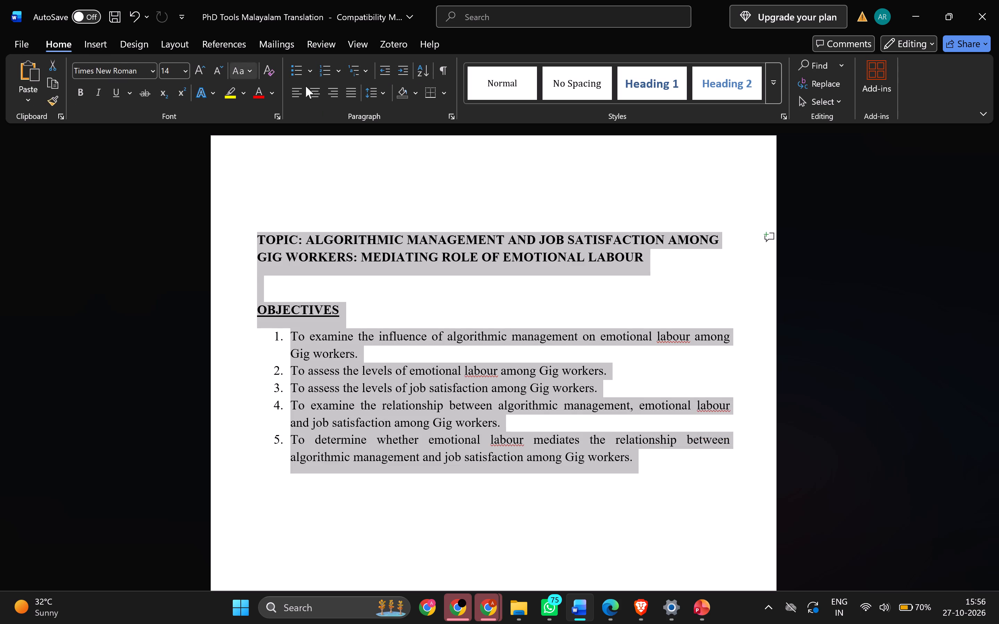
pyautogui.click(385, 89)
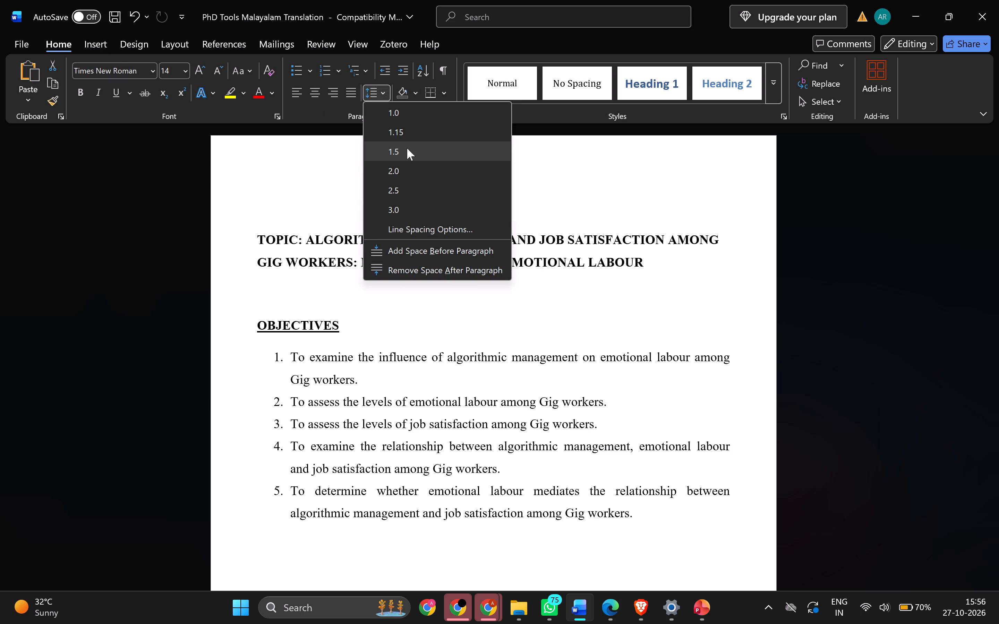
pyautogui.click(407, 148)
pyautogui.click(661, 324)
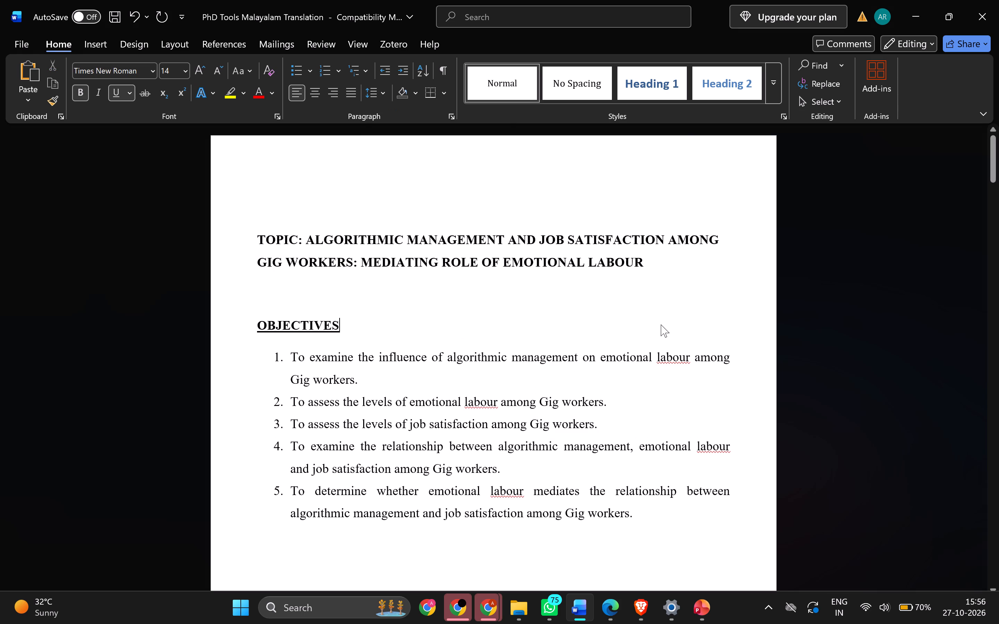
# Check that Section A still starts on its own page and save the document.
pyautogui.scroll(-7, 661, 324)
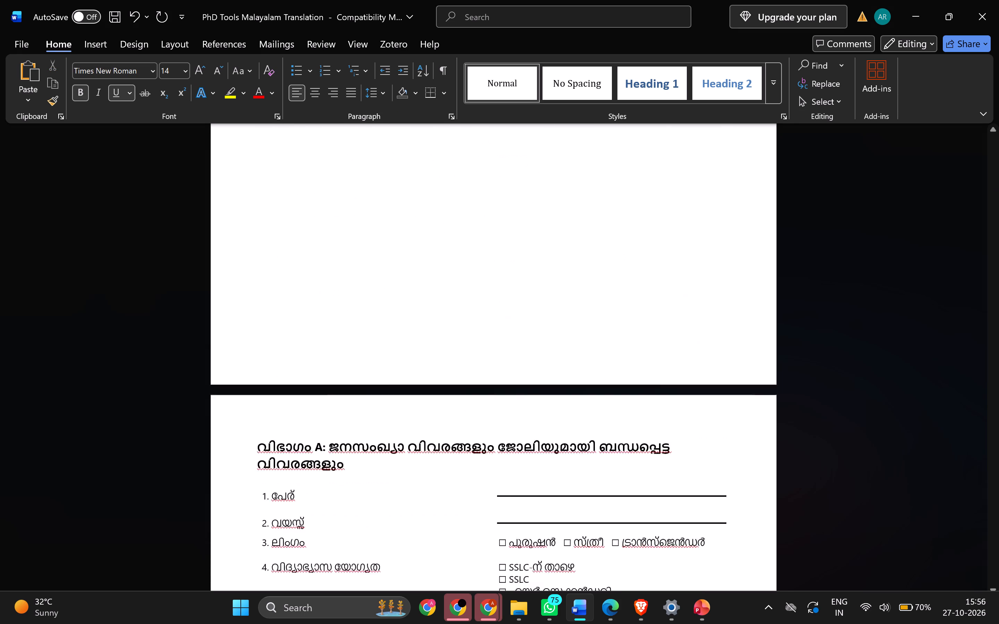
pyautogui.scroll(-2, 661, 324)
pyautogui.scroll(7, 661, 324)
pyautogui.hotkey('ctrl', 's')
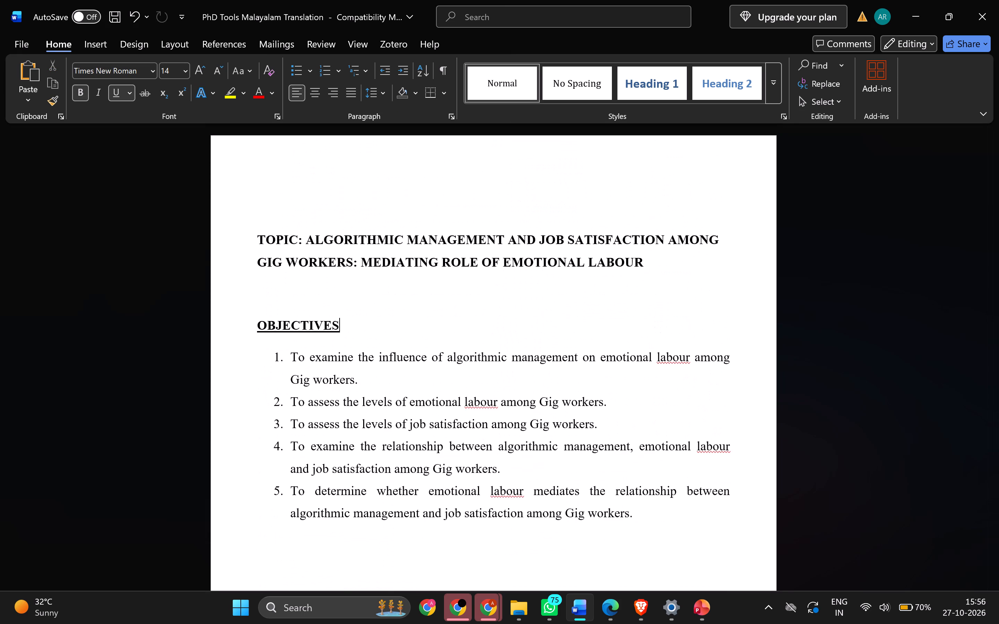
# Save a copy of the document as a PDF named PhD Tools Malayalam Translation in the Research > TOOLS folder.
pyautogui.click(20, 47)
pyautogui.click(56, 262)
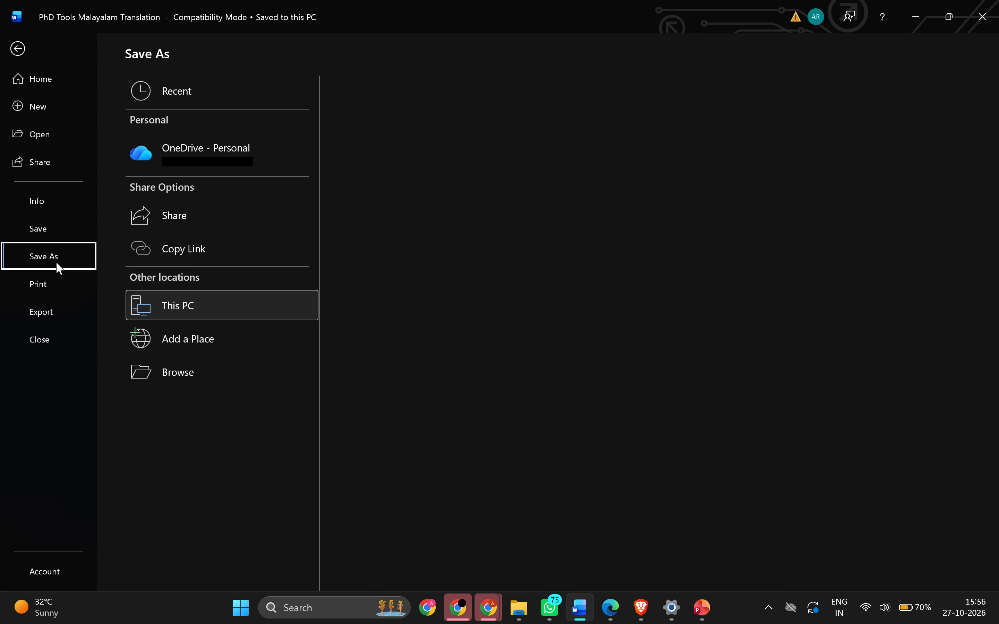
pyautogui.click(226, 361)
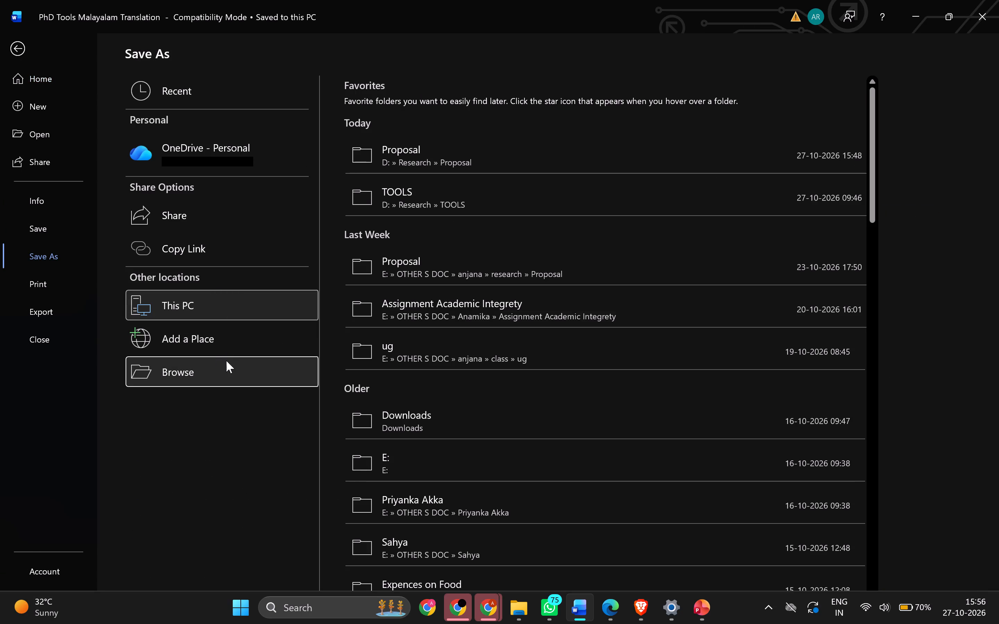
pyautogui.click(491, 5)
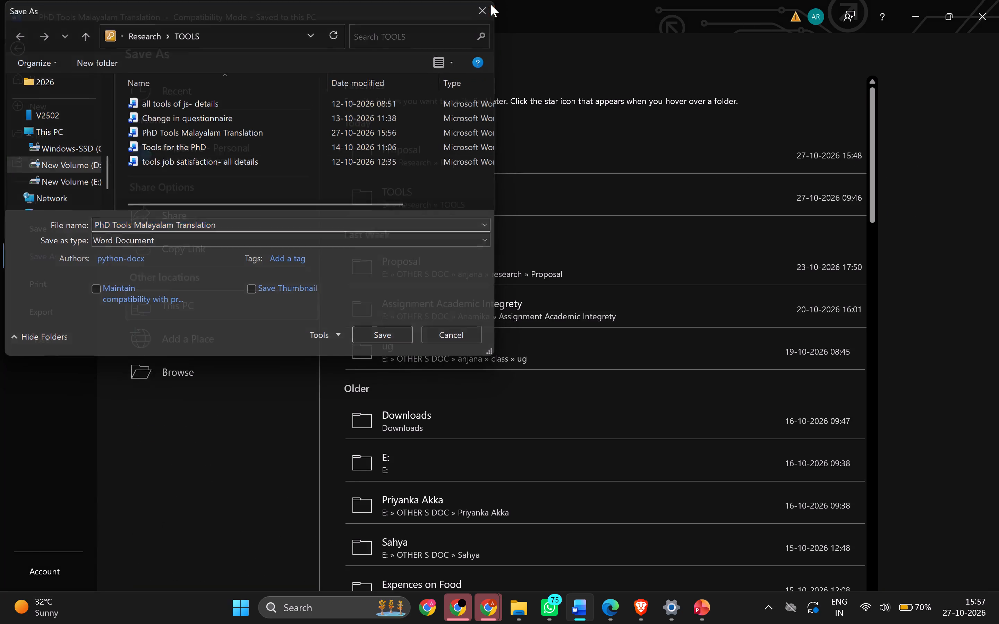
pyautogui.click(480, 204)
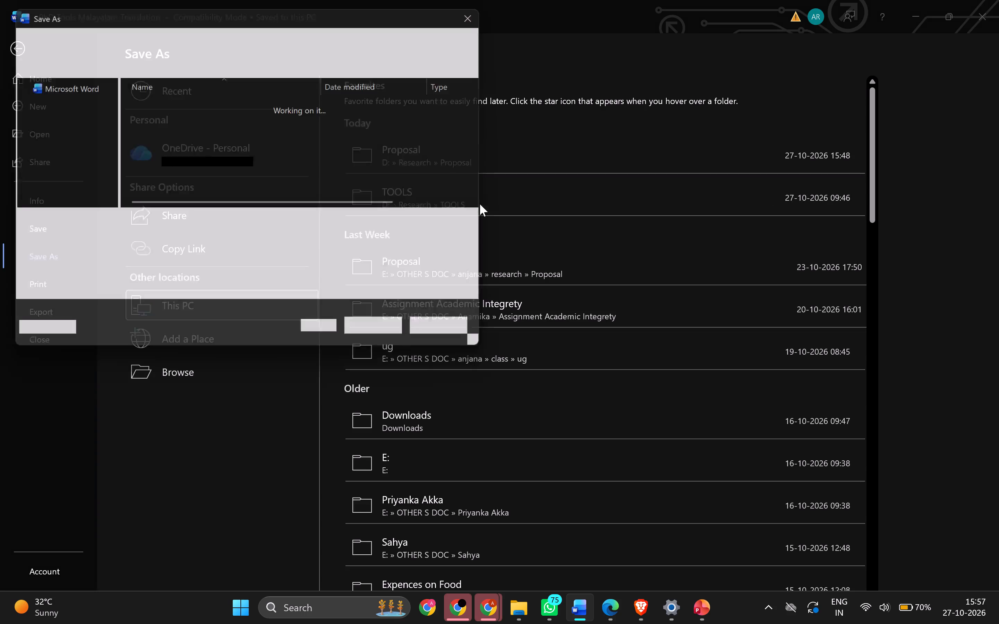
pyautogui.click(211, 234)
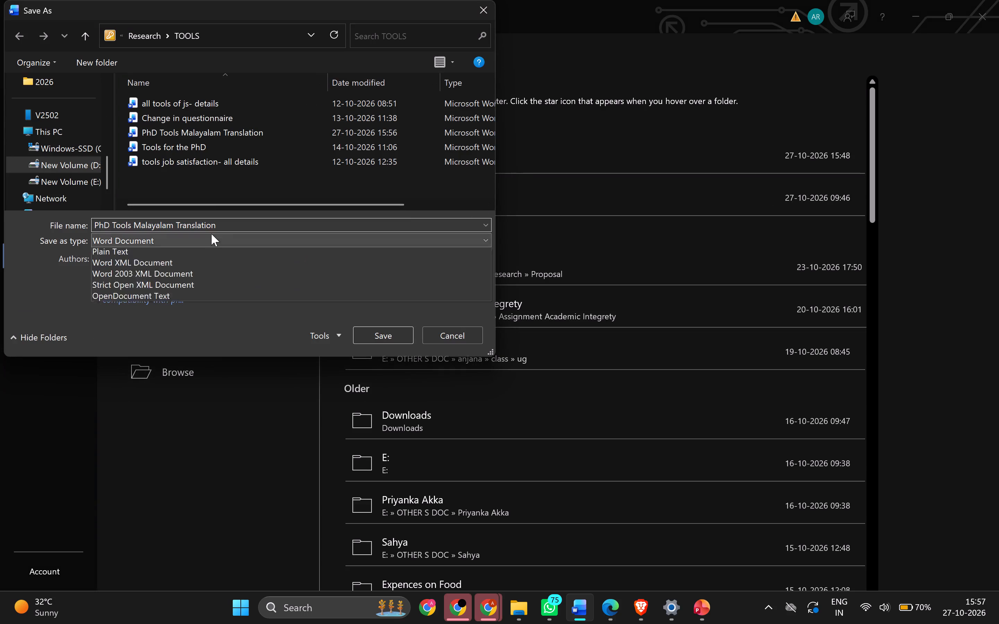
pyautogui.click(189, 318)
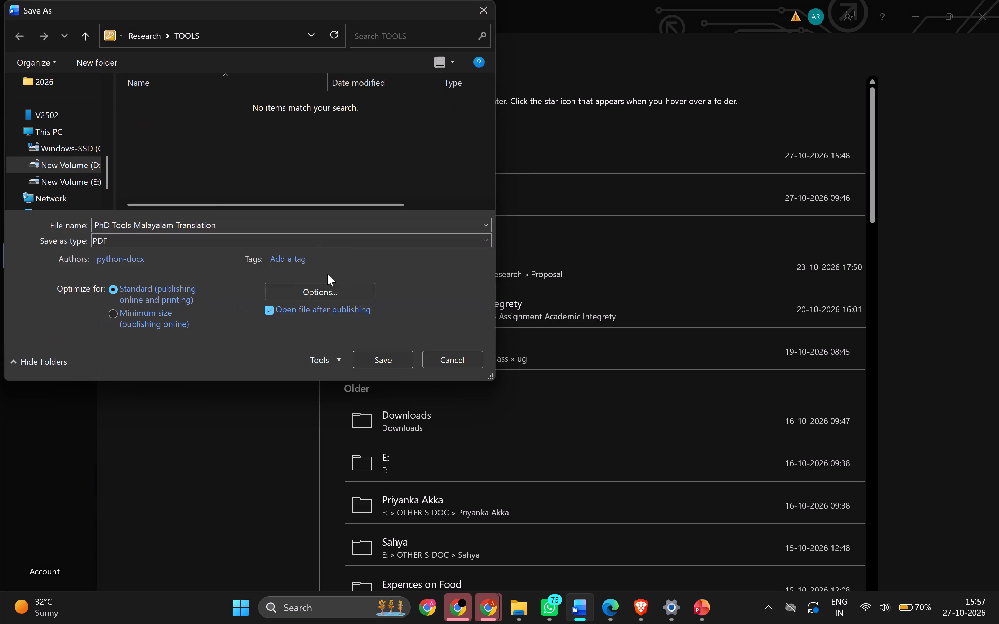
pyautogui.click(386, 362)
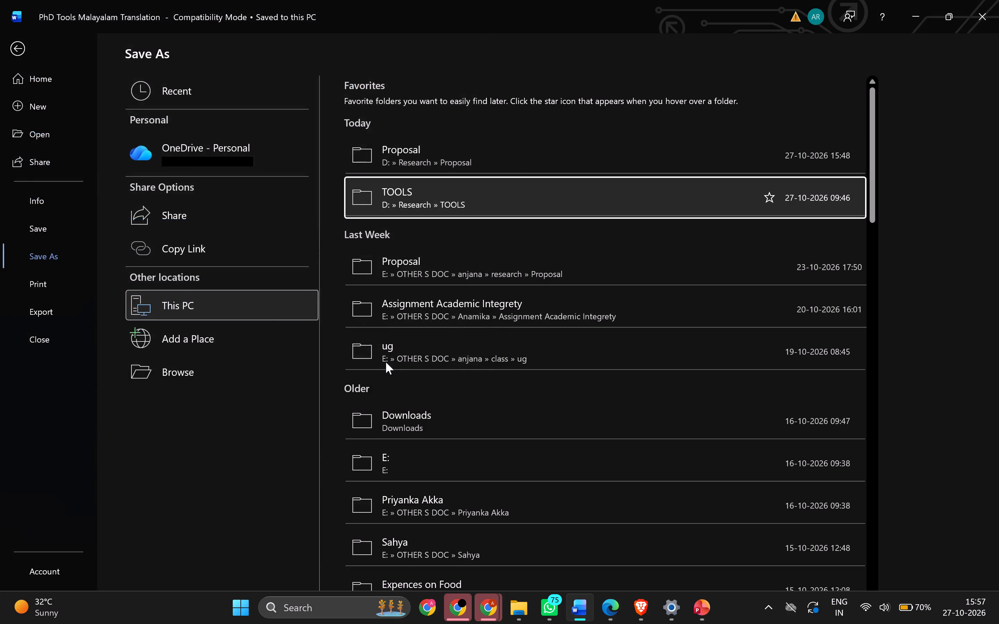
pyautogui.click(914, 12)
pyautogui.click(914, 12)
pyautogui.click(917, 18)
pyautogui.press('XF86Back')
# Switch to File Explorer and open the TOOLS folder.
pyautogui.click(529, 623)
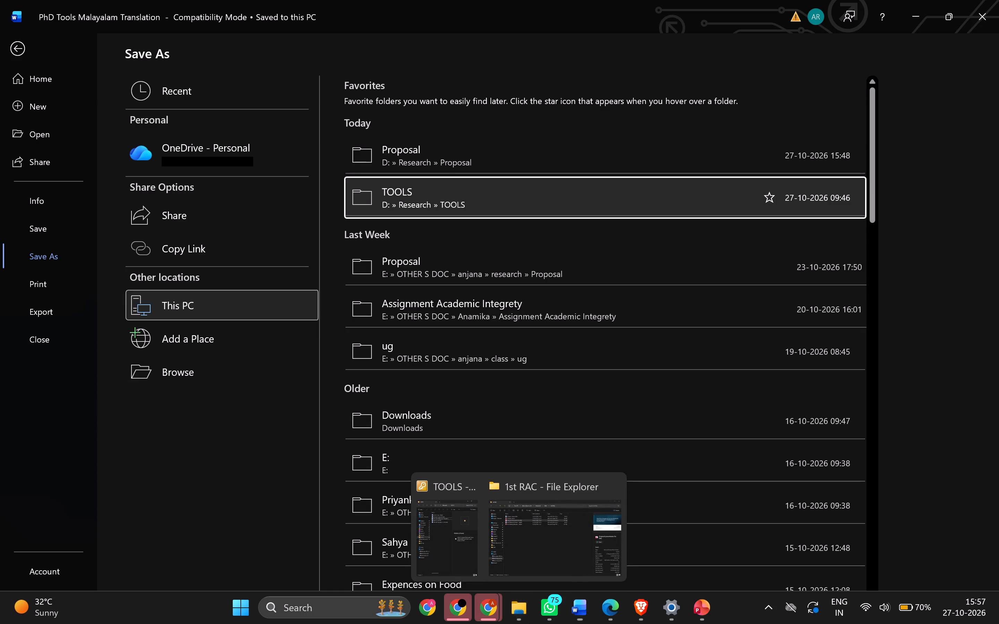
pyautogui.click(531, 565)
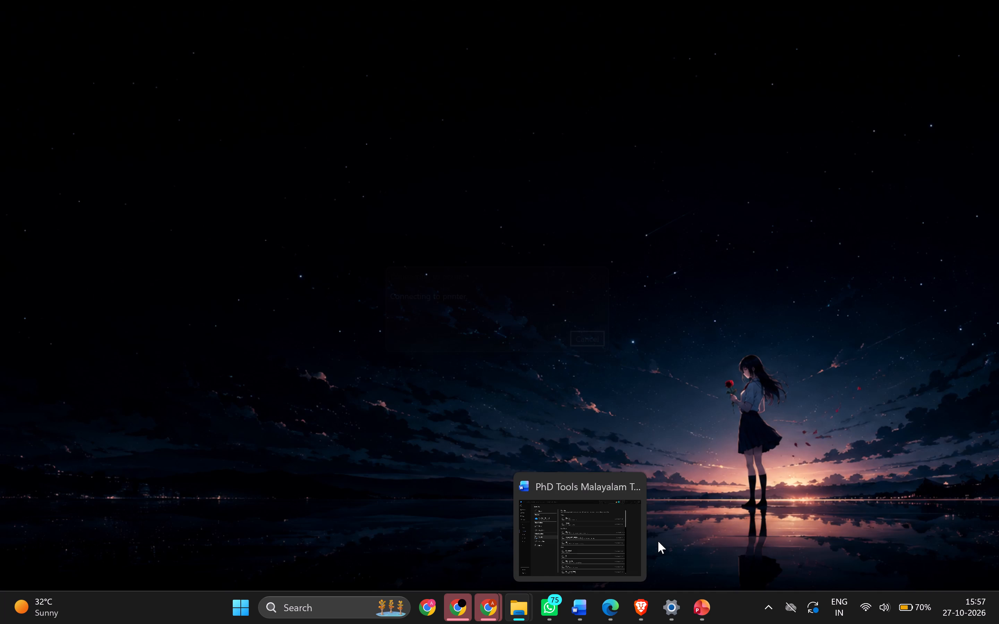
pyautogui.click(617, 494)
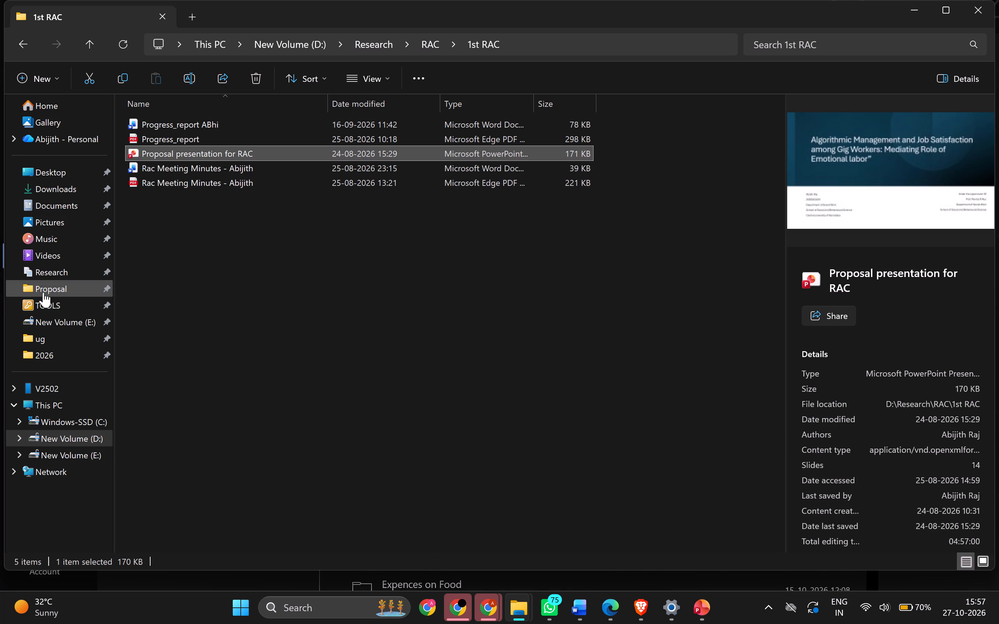
pyautogui.click(59, 306)
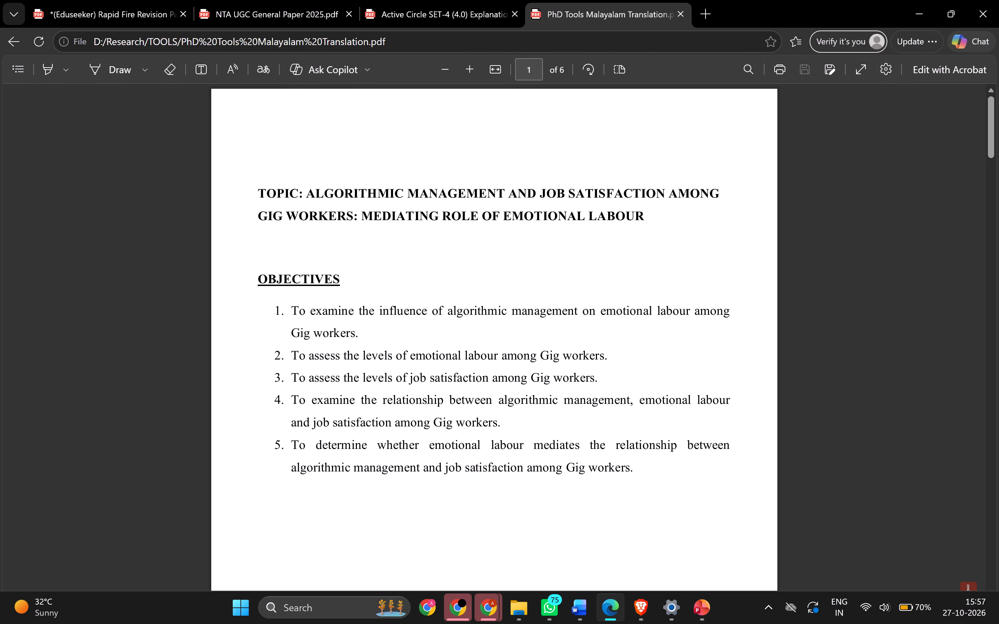
# Review the exported PDF in Edge from the topic page through Sections A to D, and return to its first page.
pyautogui.scroll(-8, 622, 336)
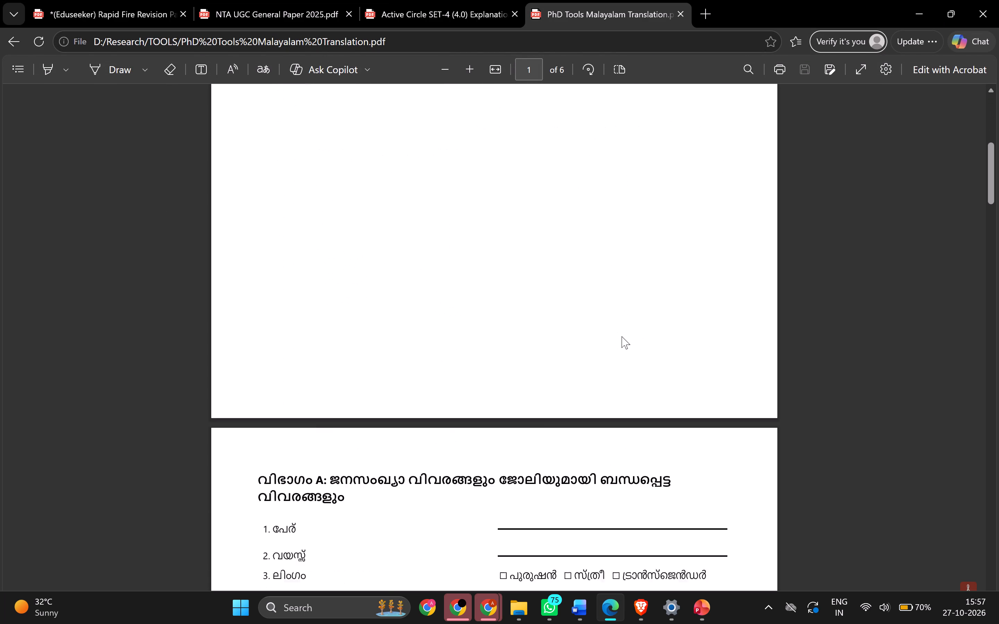
pyautogui.scroll(-8, 622, 336)
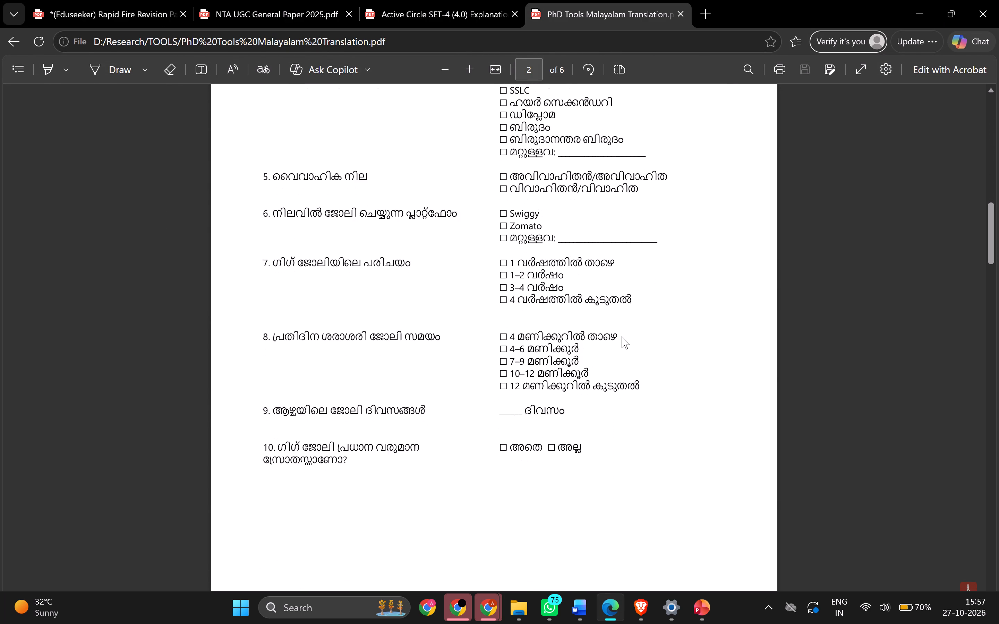
pyautogui.scroll(-6, 622, 336)
pyautogui.scroll(2, 622, 336)
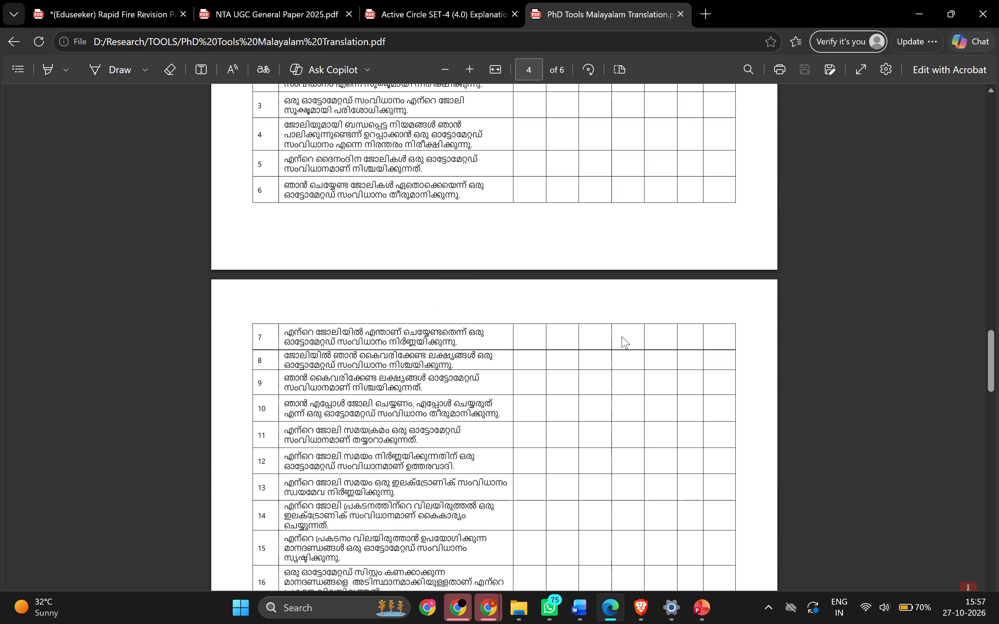
pyautogui.scroll(1, 622, 336)
pyautogui.scroll(-2, 622, 336)
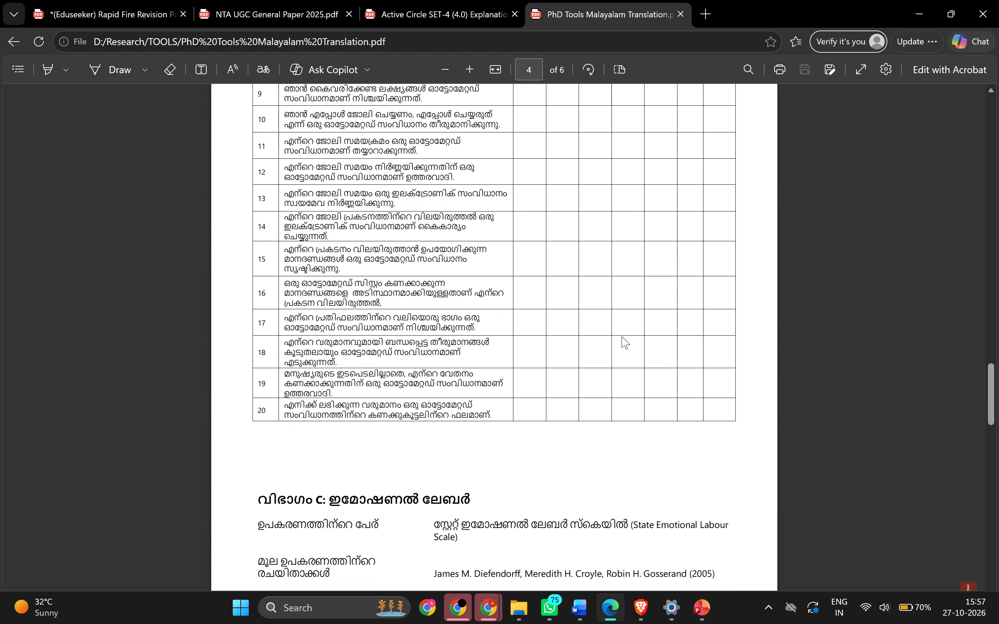
pyautogui.scroll(-11, 622, 336)
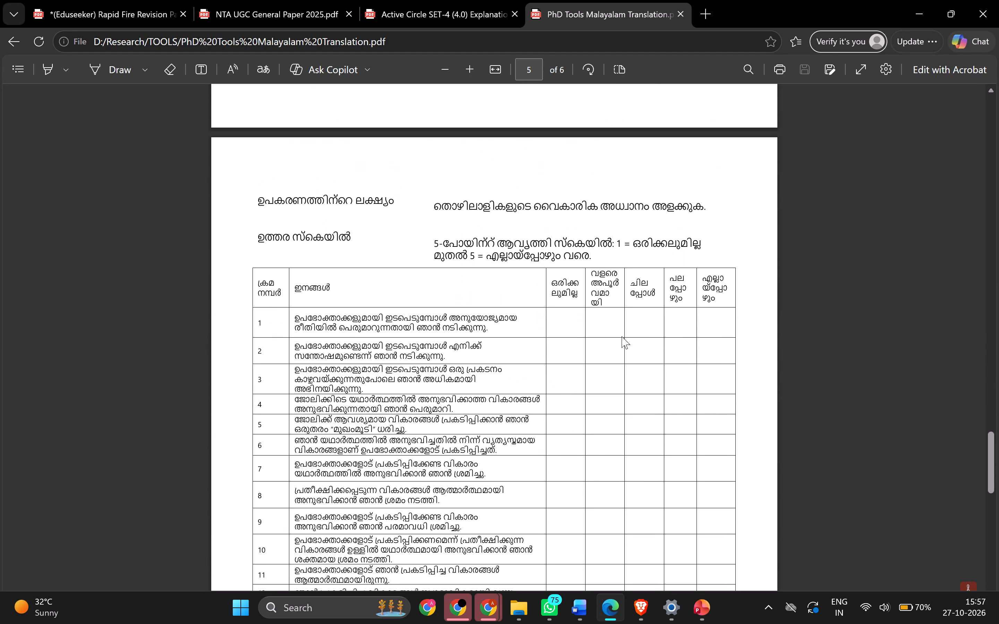
pyautogui.scroll(-13, 622, 336)
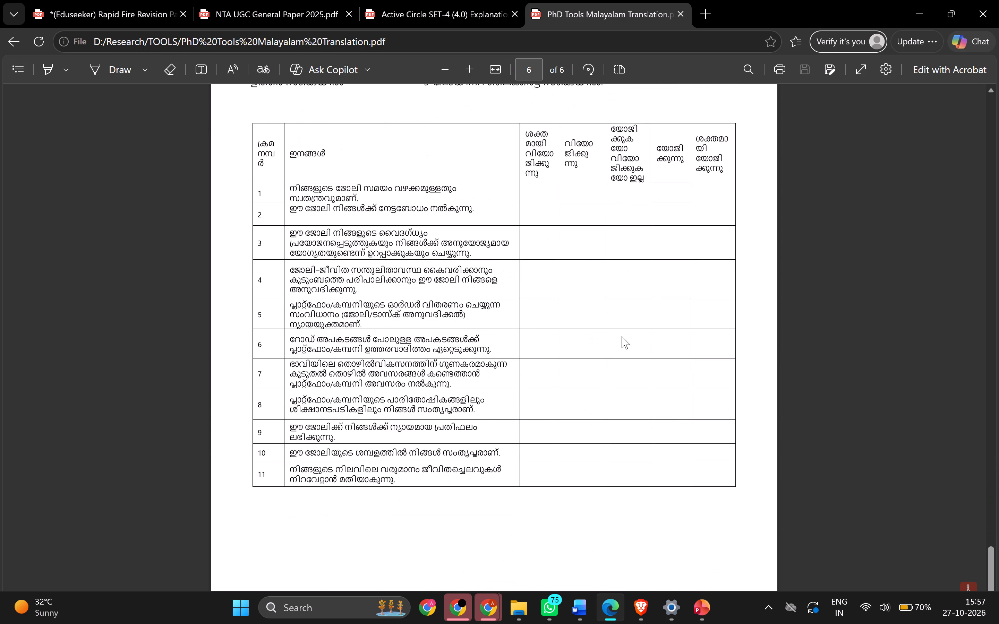
pyautogui.scroll(9, 622, 336)
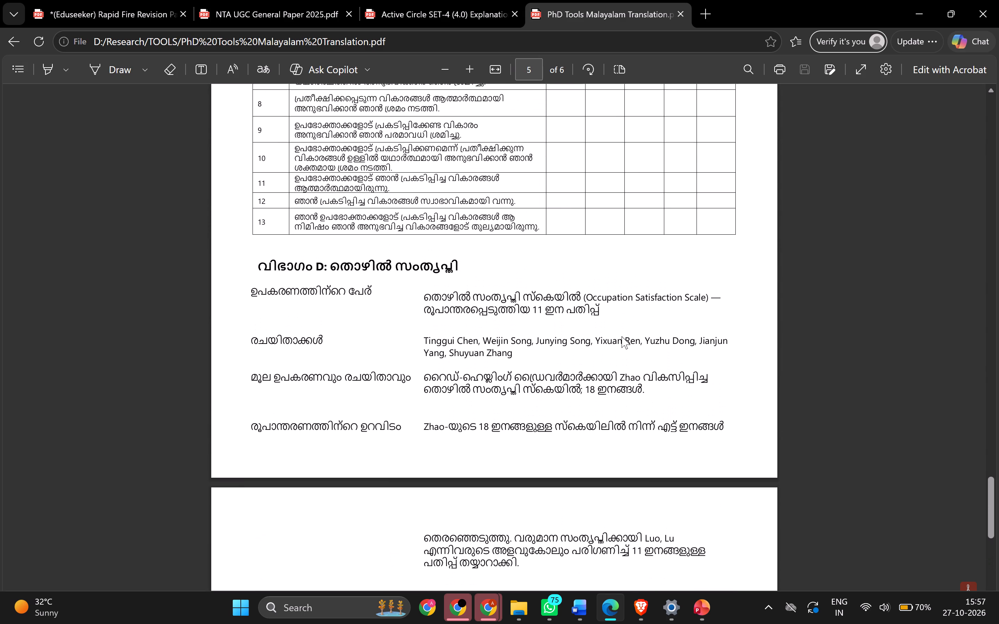
pyautogui.scroll(10, 622, 336)
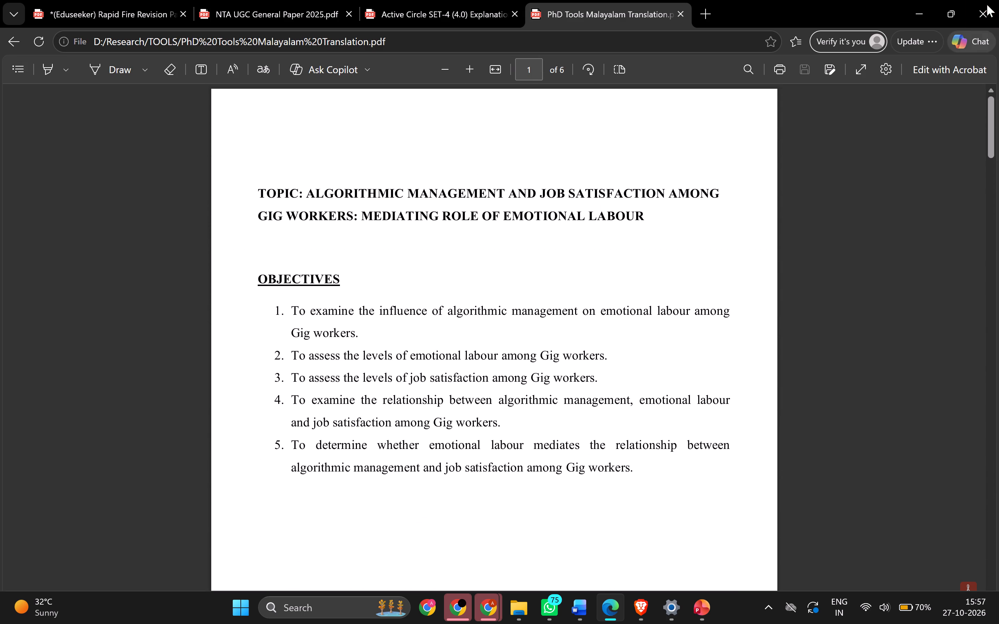
# Close the Edge window with all its PDFs, leaving without saving changes, and close the TOOLS folder window.
pyautogui.click(988, 3)
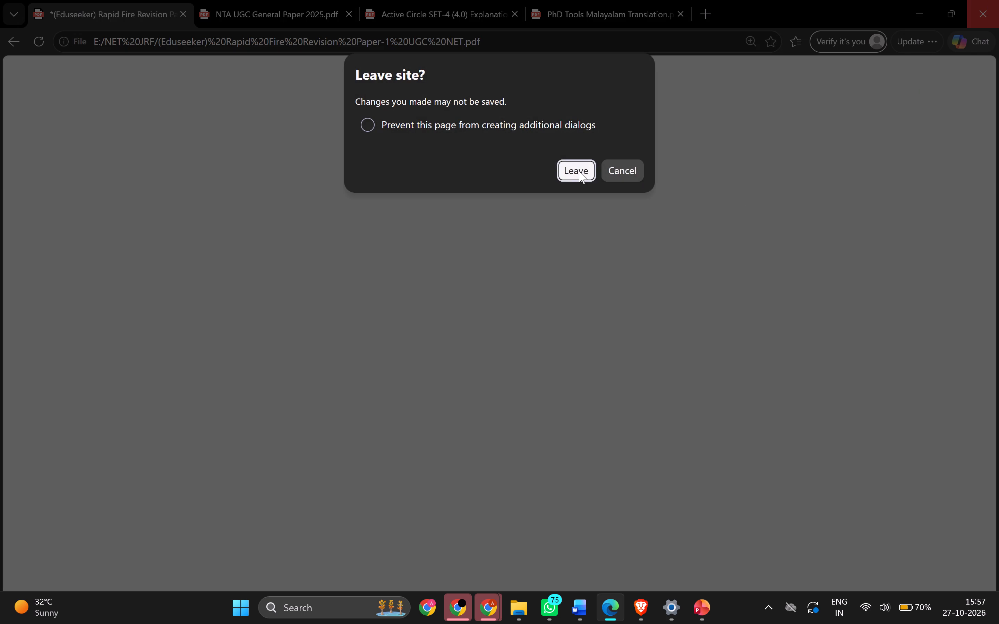
pyautogui.click(579, 171)
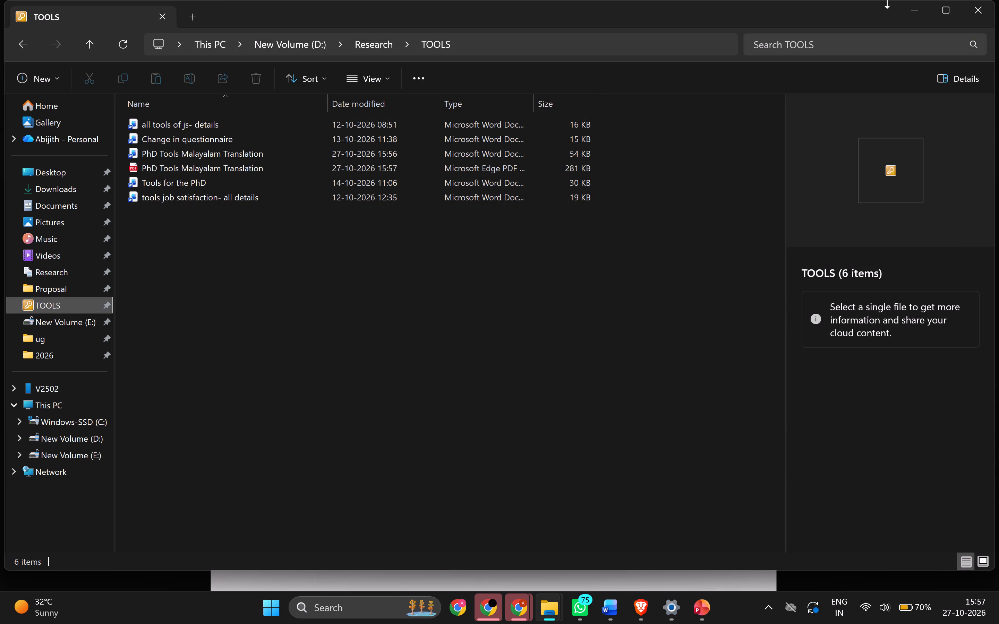
pyautogui.click(993, 1)
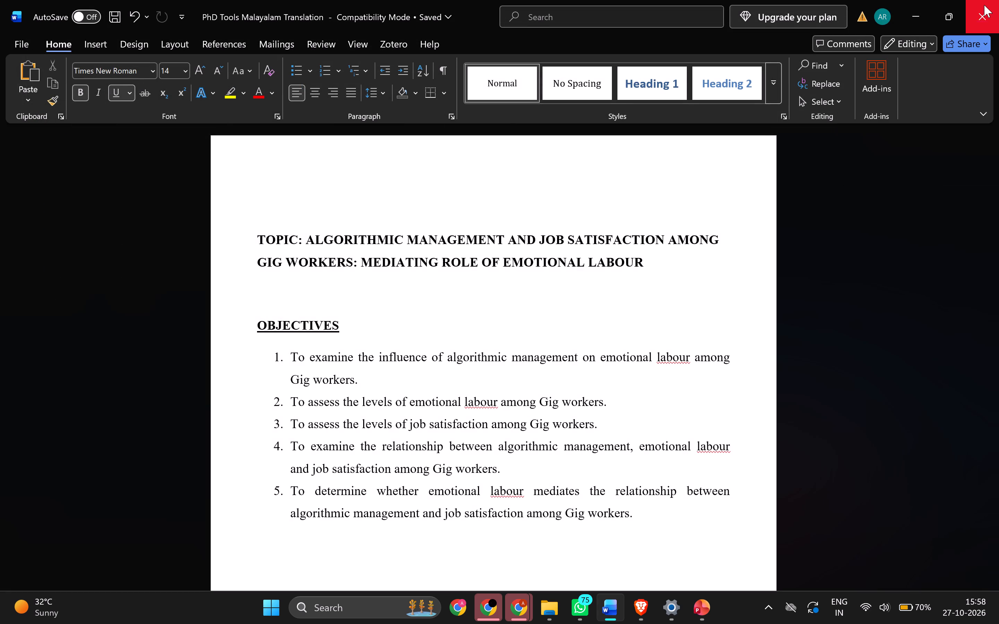
# Close the PhD Tools Malayalam Translation document in Word and the open PowerPoint window.
pyautogui.click(984, 5)
pyautogui.click(975, 9)
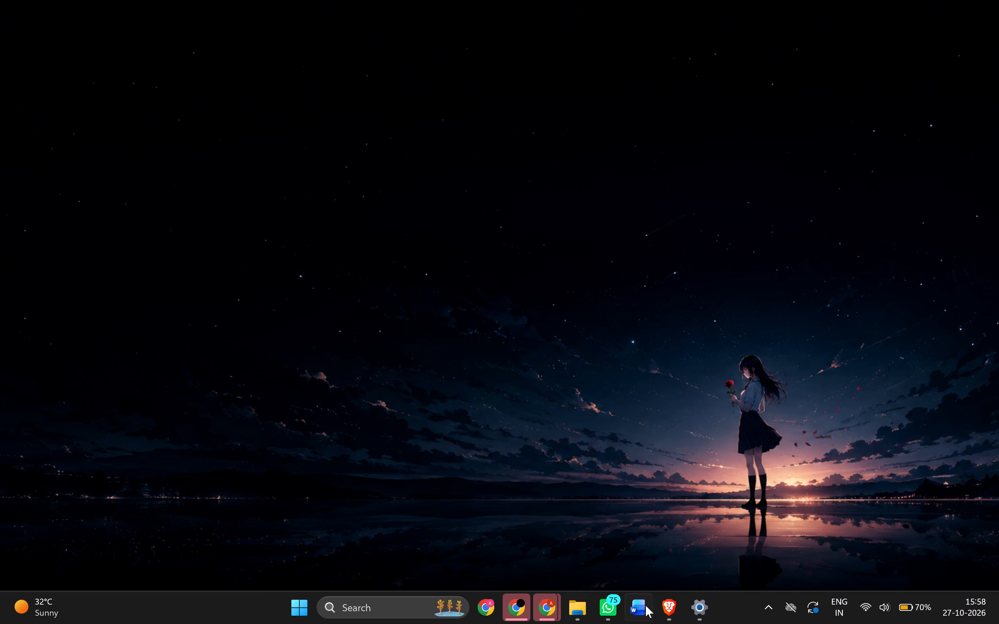
# Switch to the Chrome browser.
pyautogui.click(516, 611)
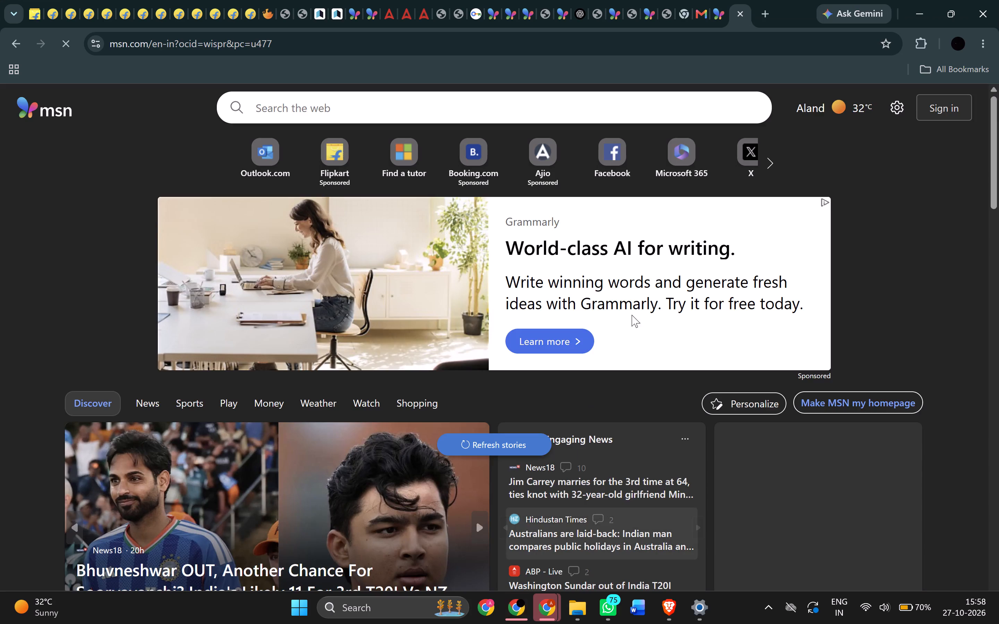